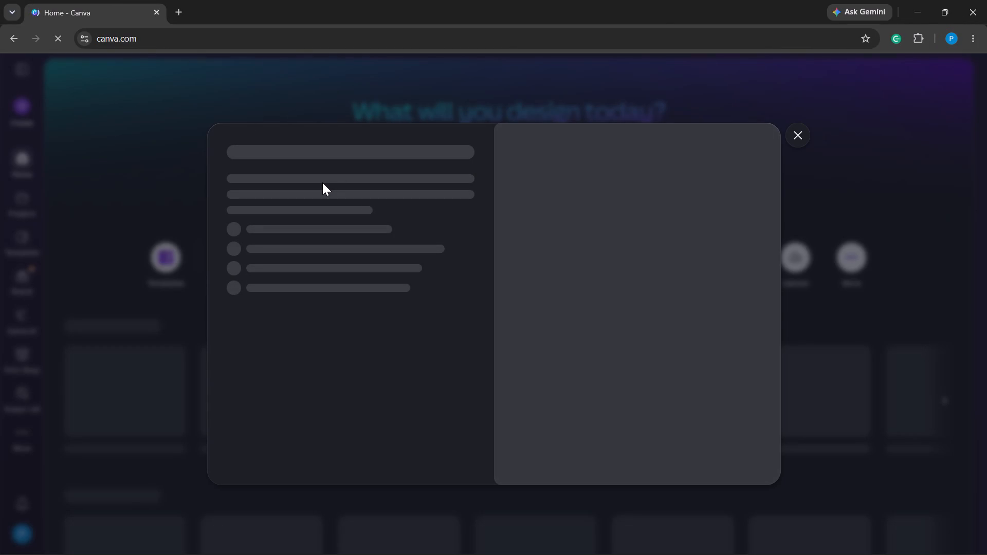
Dismiss the welcome pop-up and open the recent A5 design "White Green Pink Simple ank Page A5 Document".
left_click(790, 139)
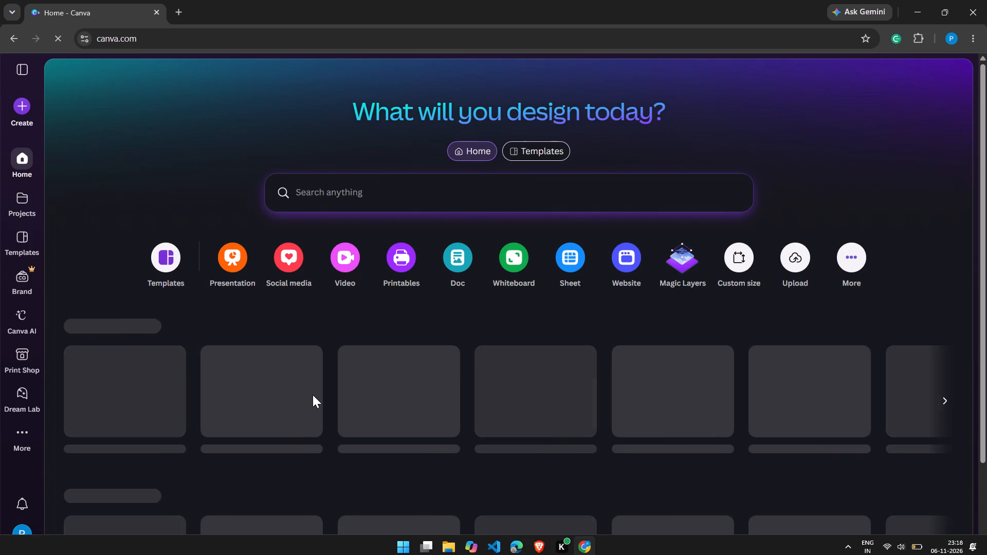
scroll(217, 406, "down", 2)
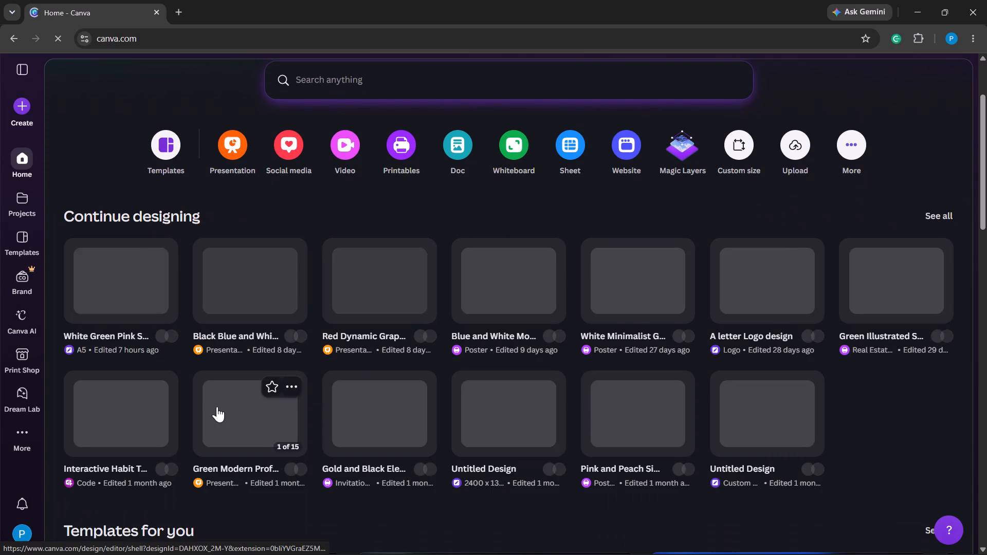
left_click(120, 327)
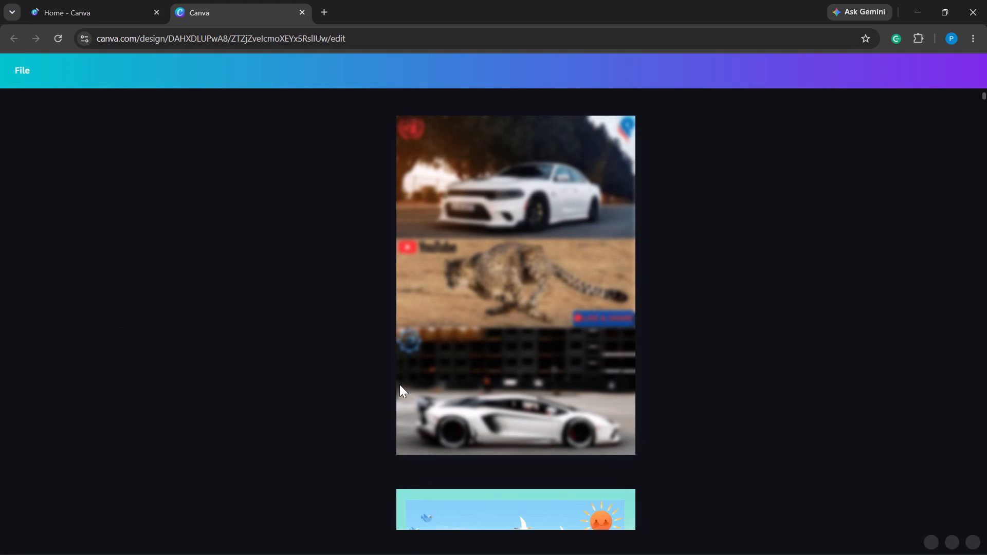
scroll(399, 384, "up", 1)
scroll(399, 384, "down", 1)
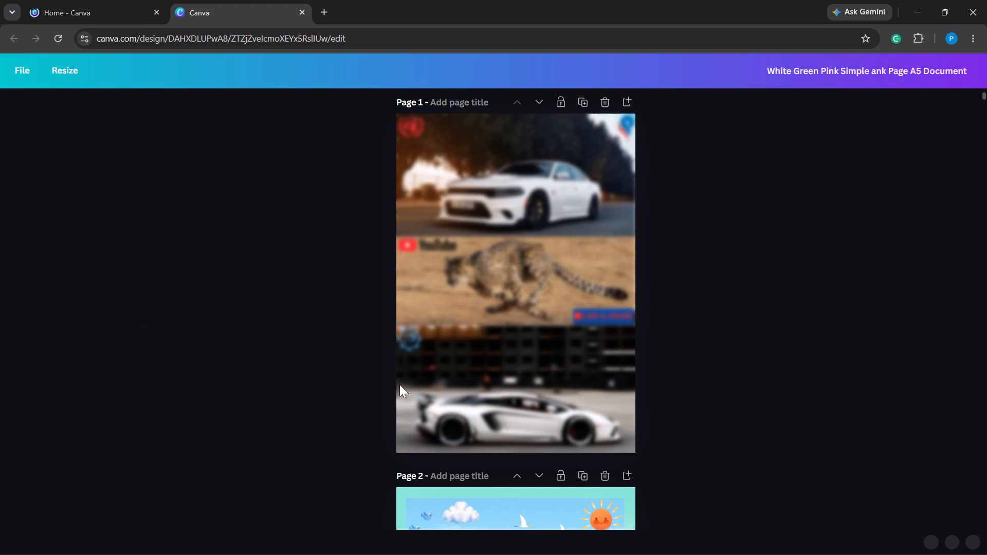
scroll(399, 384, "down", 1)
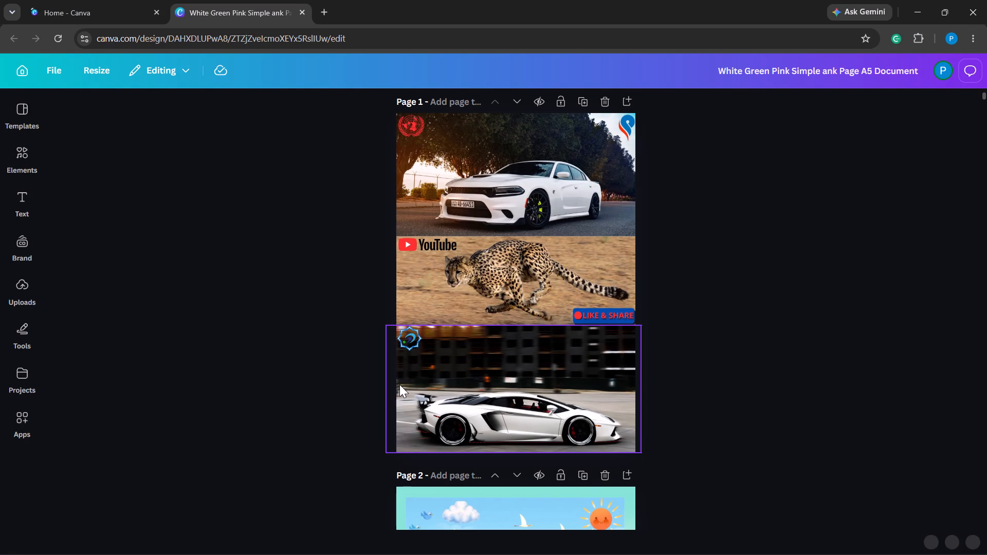
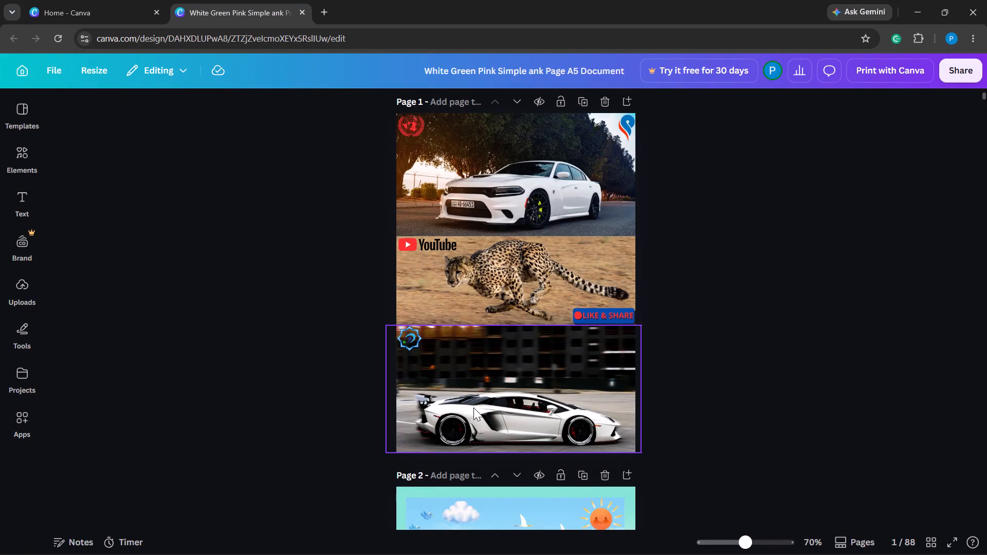
scroll(580, 410, "down", 4)
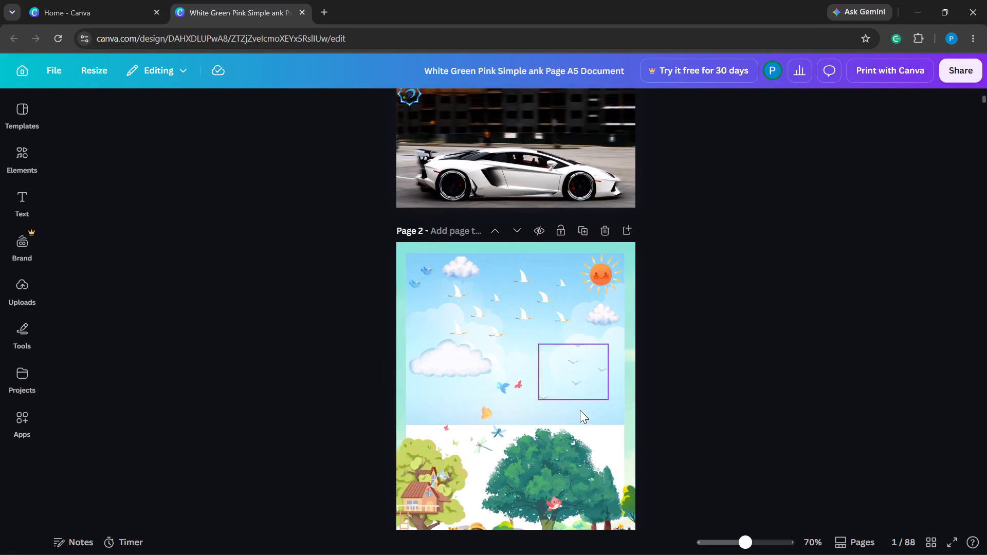
scroll(580, 410, "down", 3)
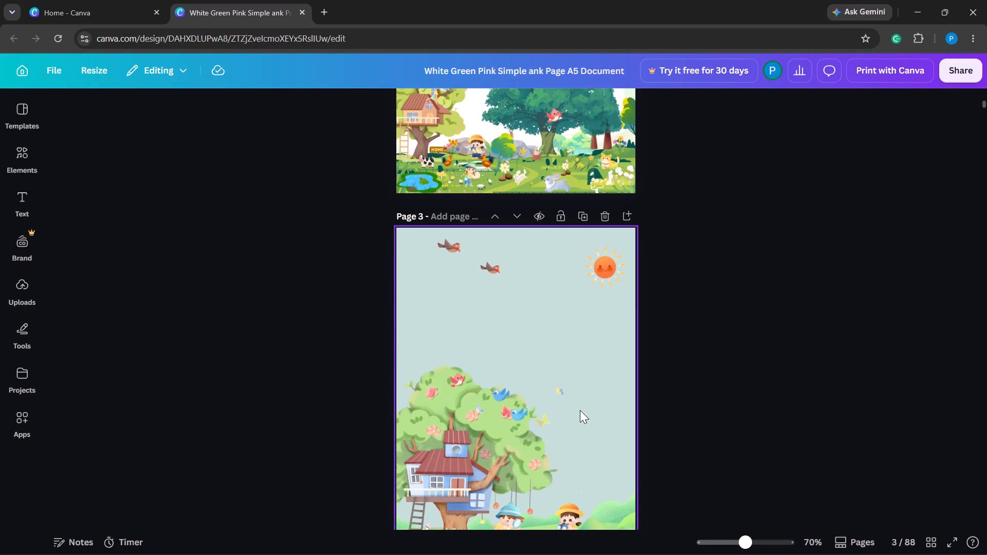
scroll(580, 410, "down", 5)
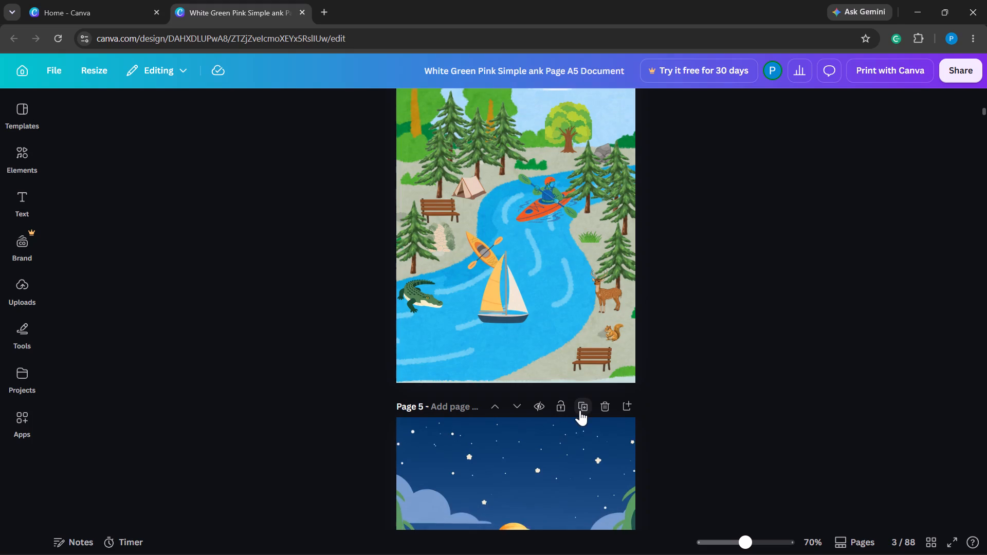
scroll(580, 410, "down", 14)
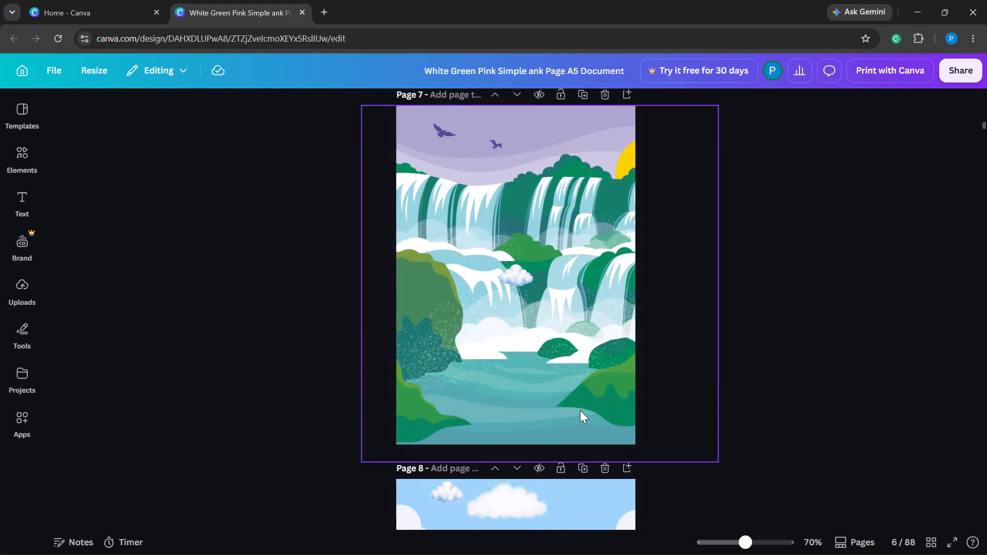
scroll(580, 410, "down", 9)
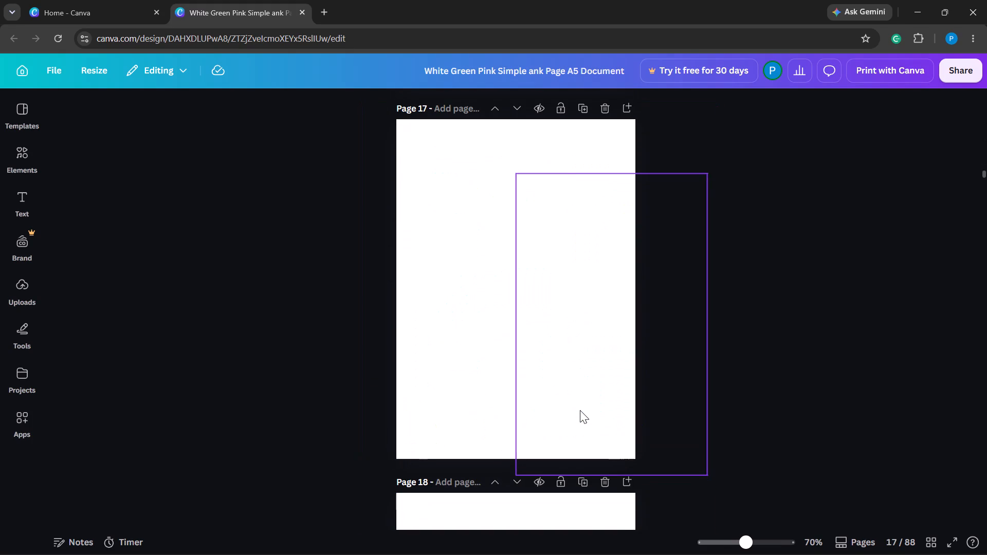
scroll(580, 410, "down", 8)
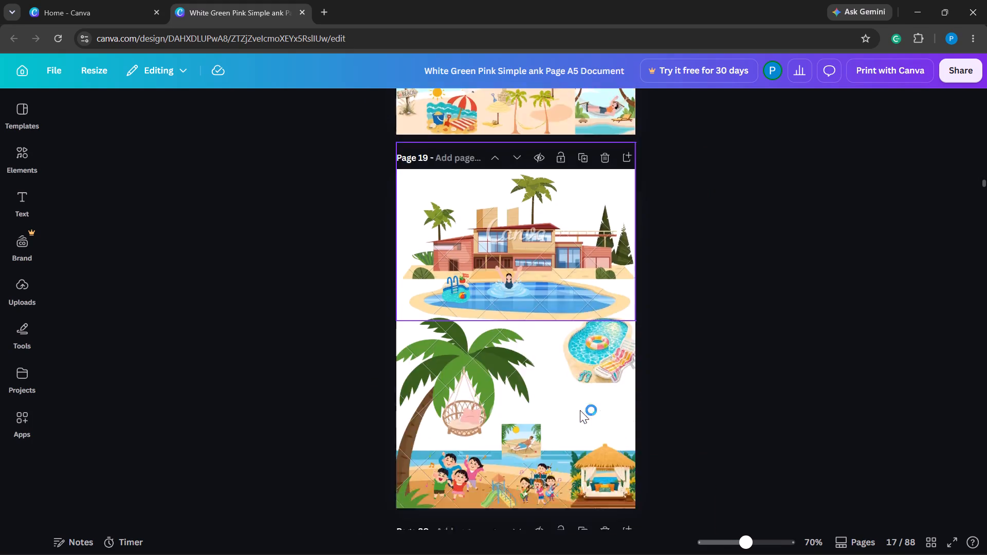
scroll(580, 410, "down", 9)
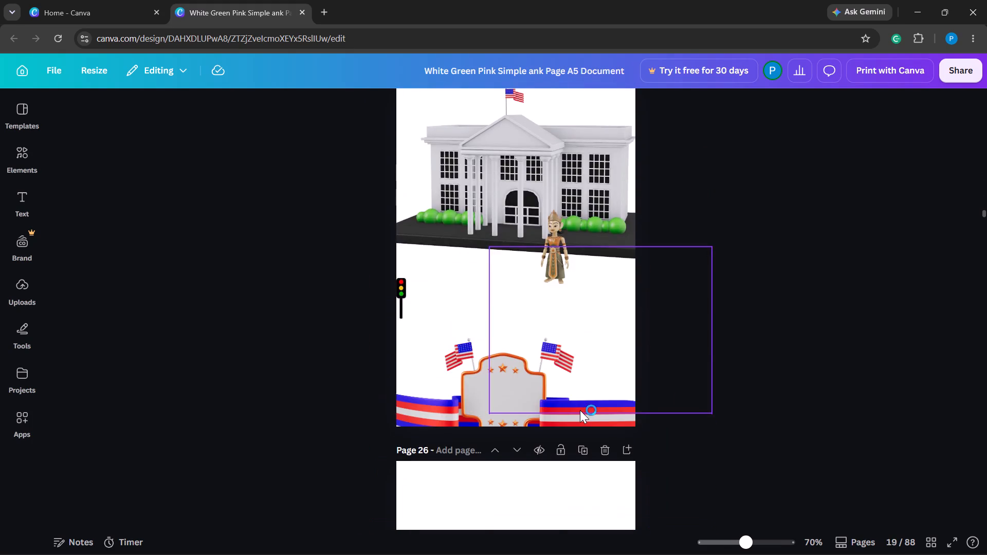
scroll(580, 410, "down", 9)
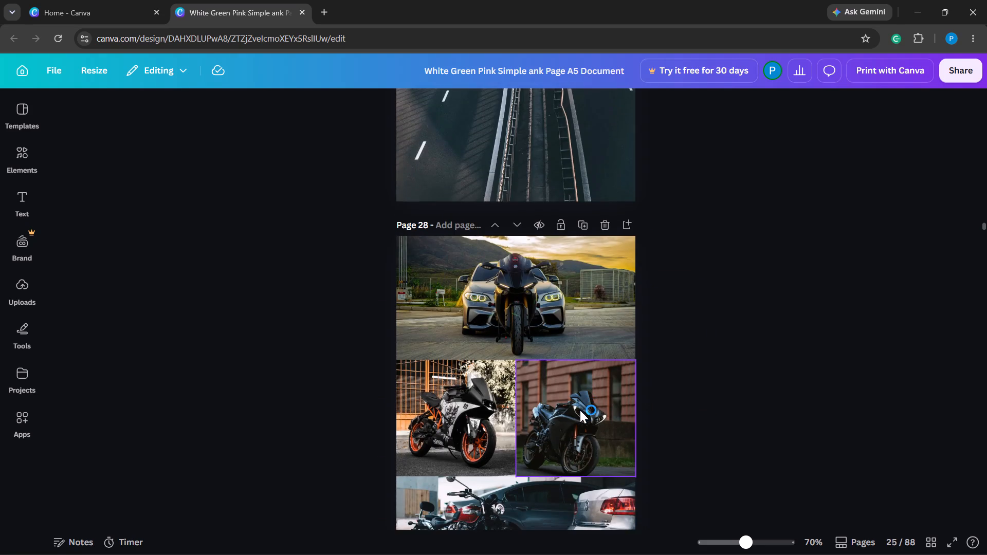
scroll(580, 410, "down", 4)
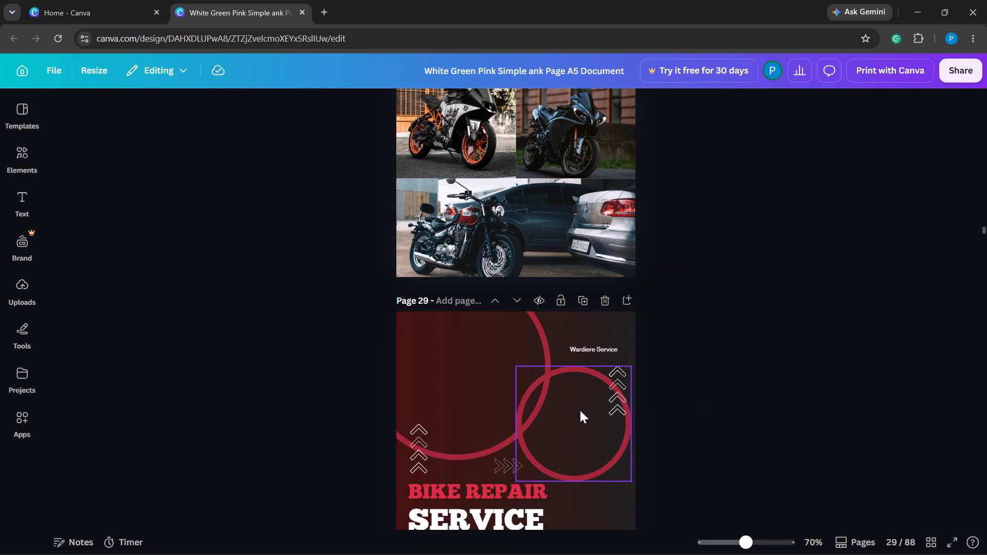
scroll(580, 410, "down", 3)
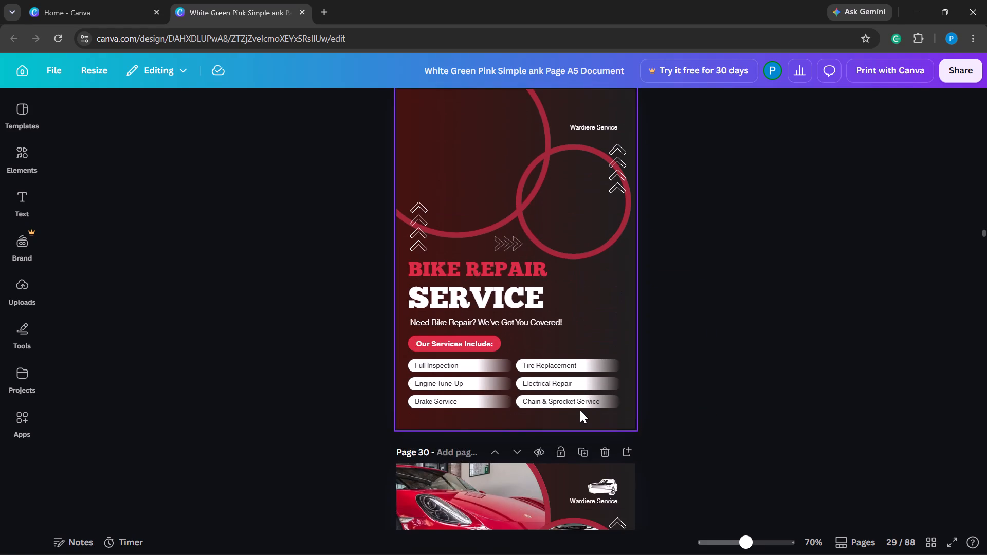
scroll(580, 410, "down", 14)
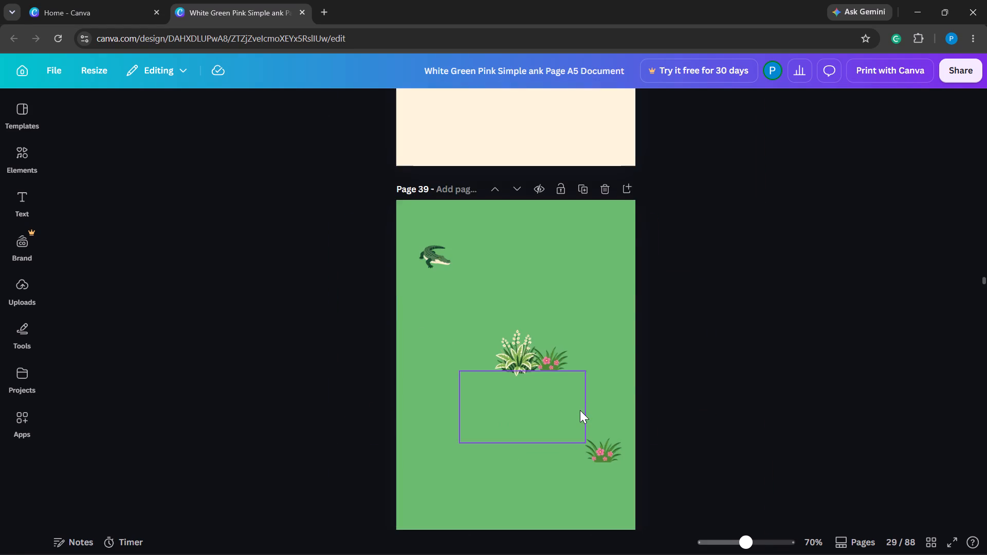
scroll(580, 410, "down", 4)
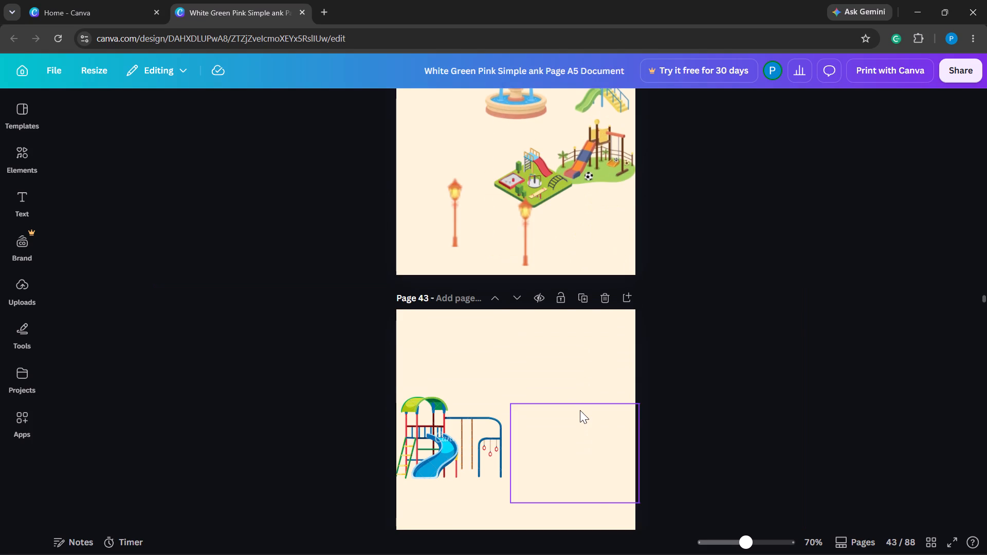
scroll(580, 410, "down", 2)
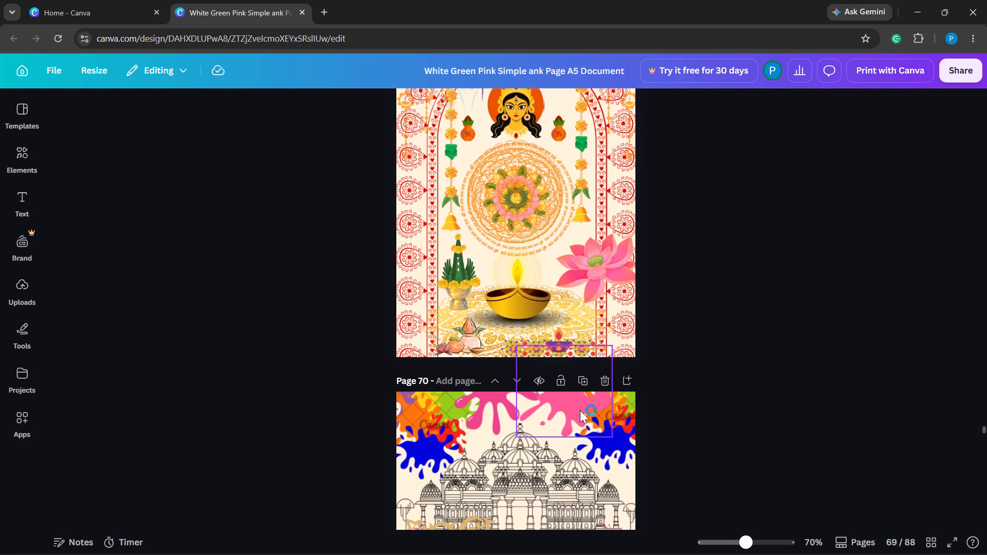
scroll(580, 410, "down", 6)
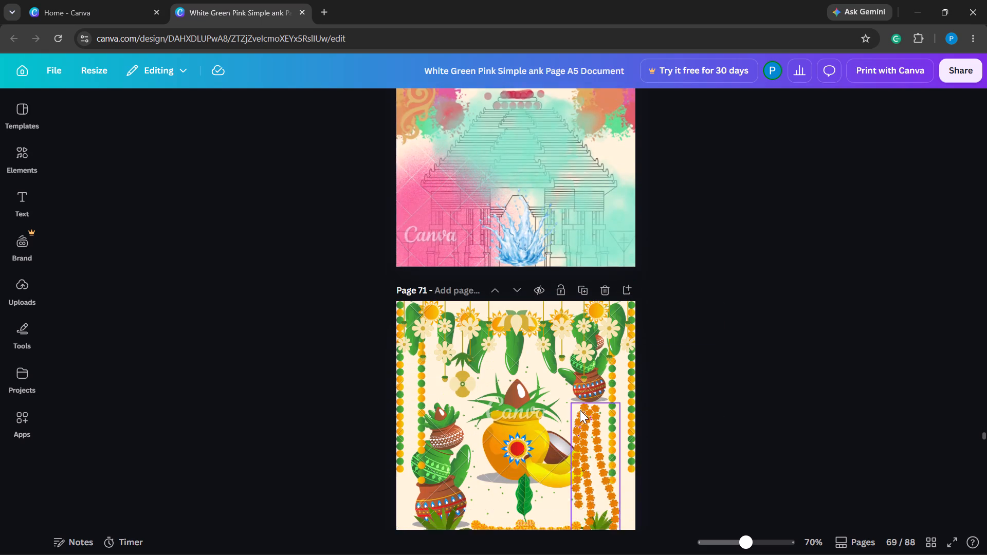
scroll(580, 410, "down", 5)
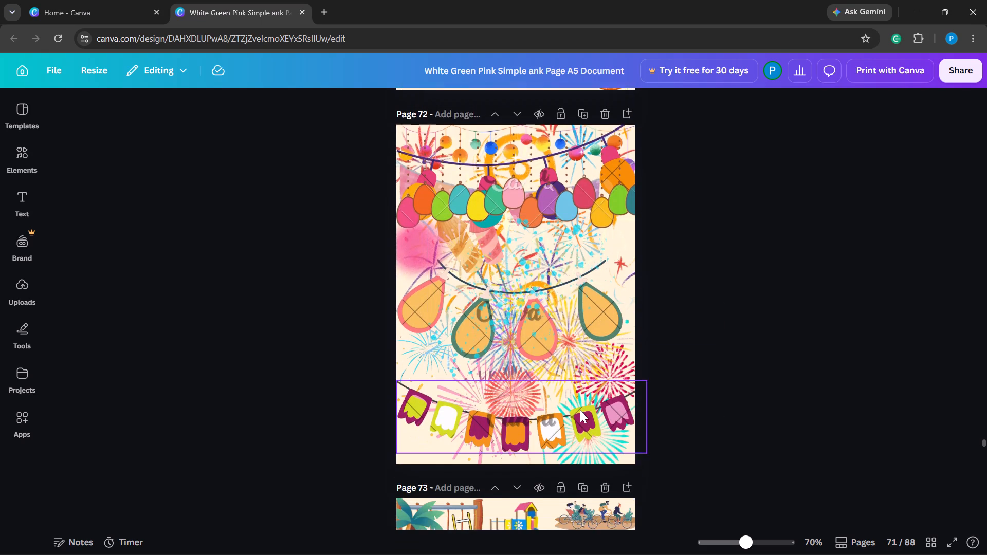
scroll(580, 410, "down", 10)
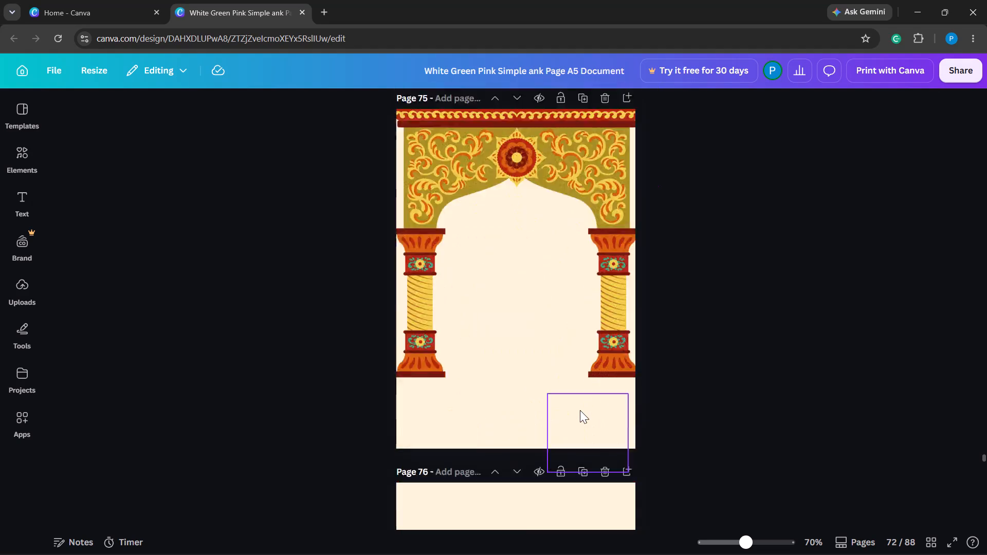
scroll(580, 410, "down", 13)
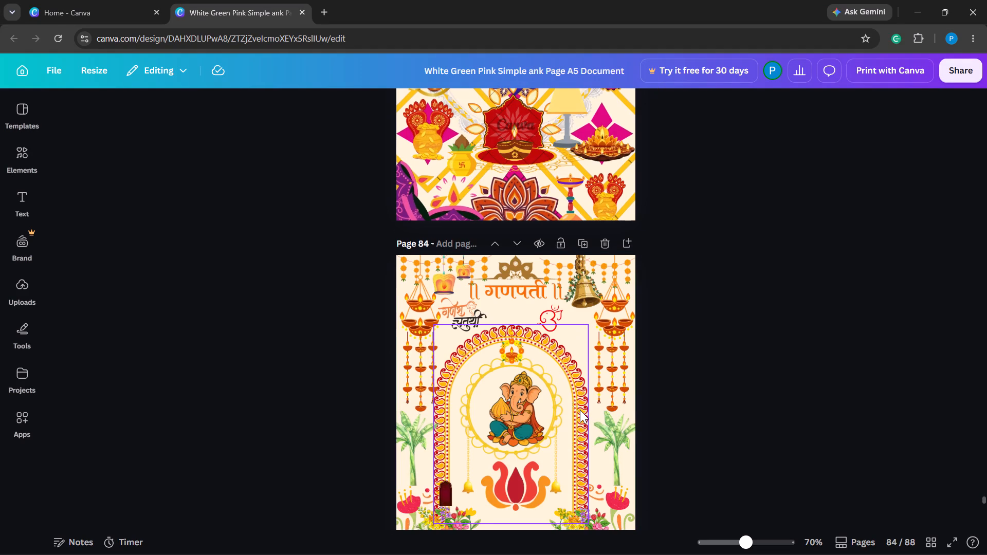
scroll(580, 410, "down", 6)
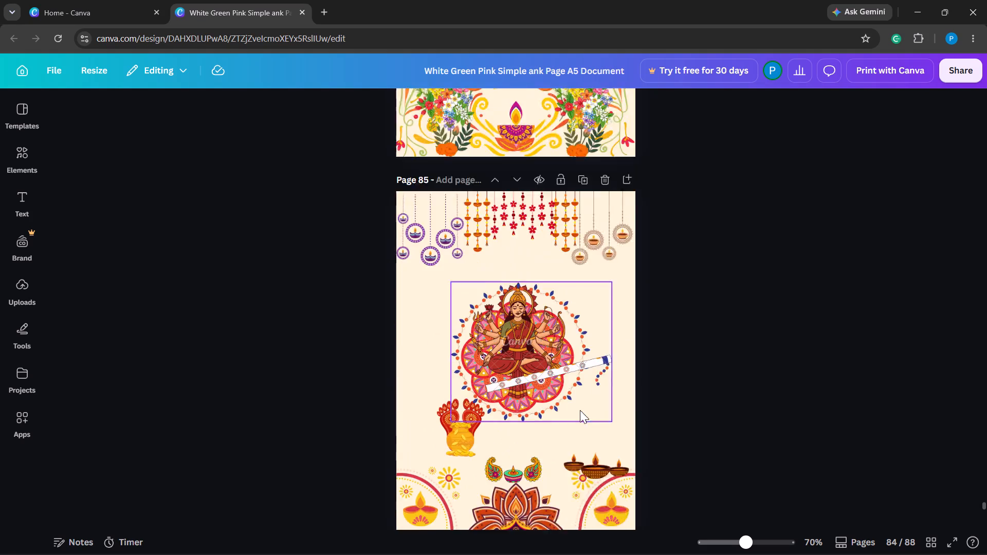
scroll(580, 410, "down", 16)
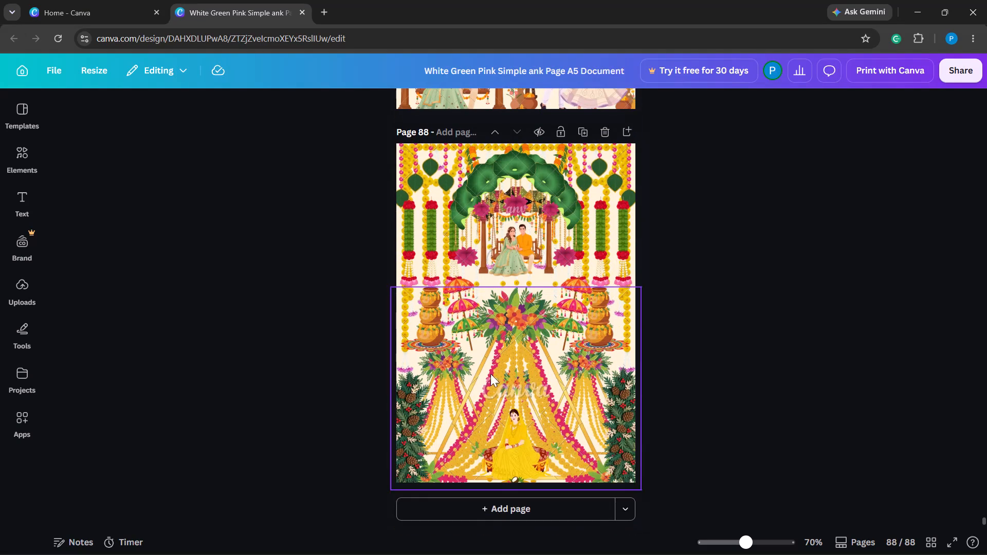
Go back to page 86, the purple goddess and lamps design, and open the full set of recommended elements for it.
scroll(490, 374, "up", 2)
scroll(333, 330, "up", 4)
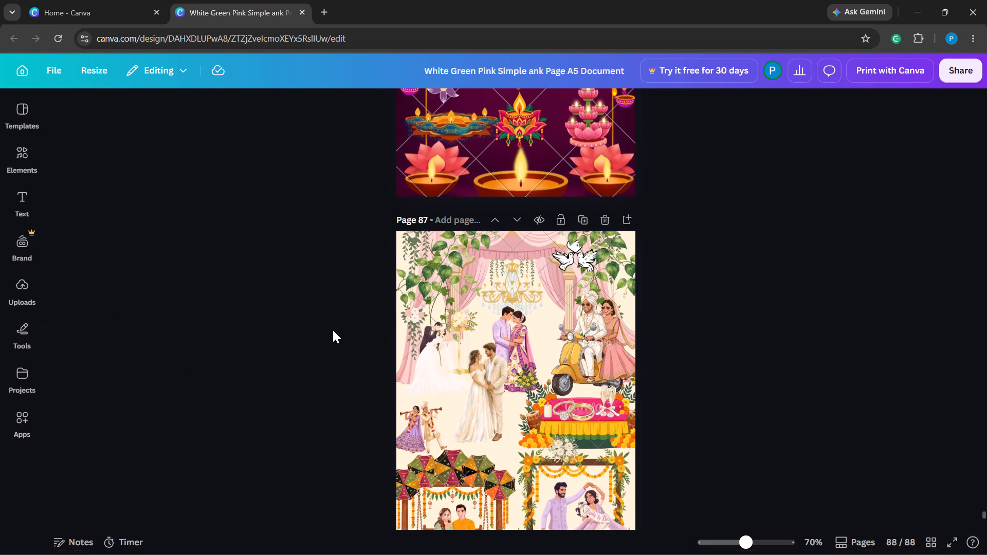
left_click(16, 160)
scroll(469, 366, "up", 2)
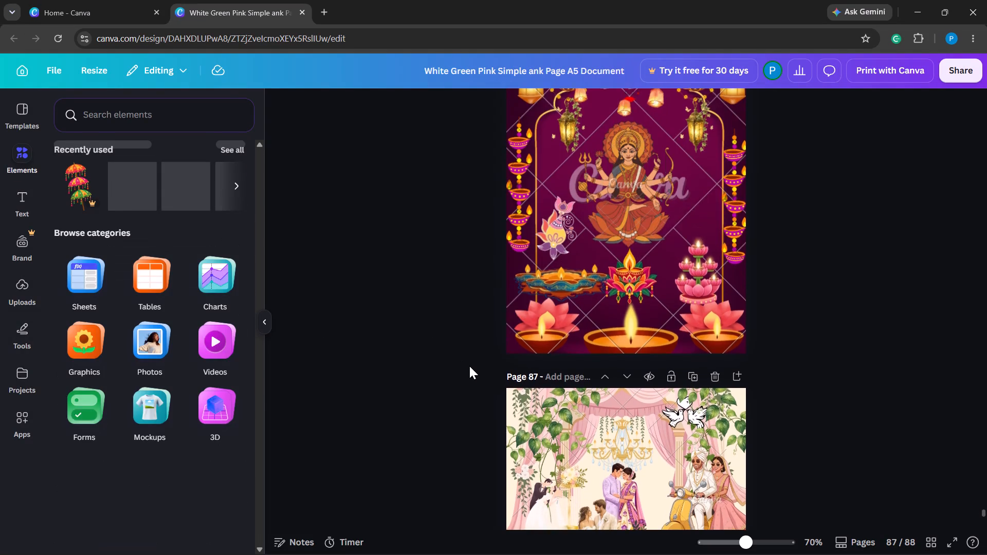
scroll(469, 366, "up", 2)
left_click(227, 231)
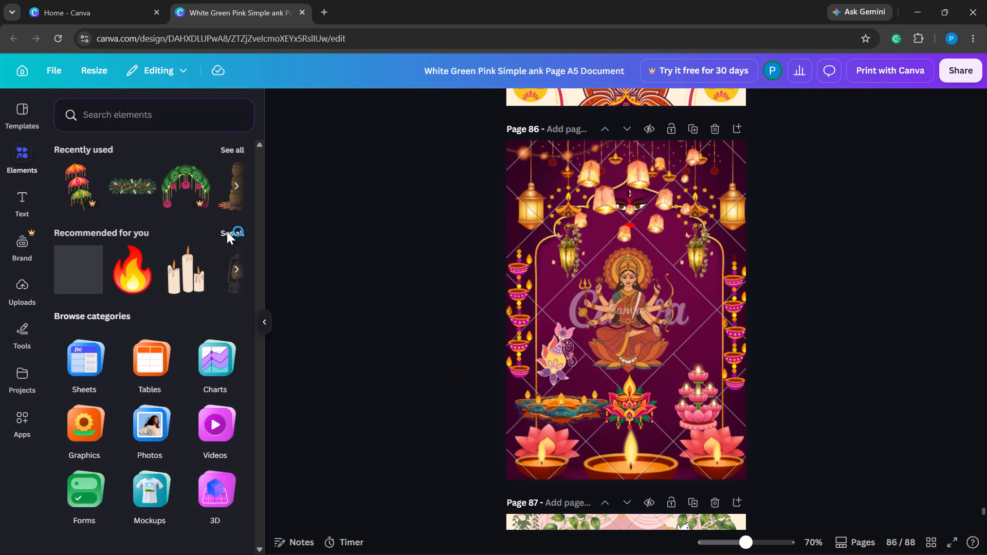
scroll(567, 354, "up", 1)
scroll(567, 354, "down", 1)
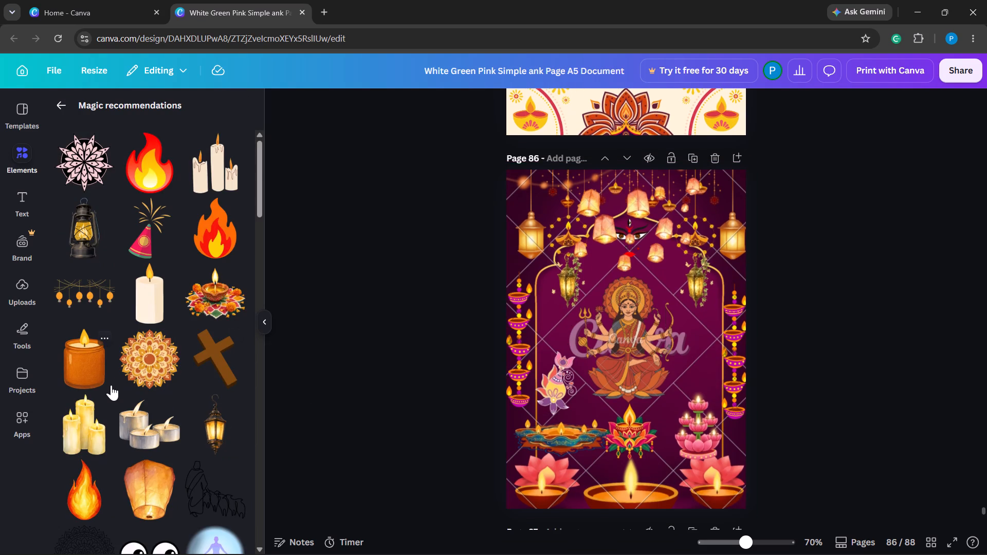
scroll(111, 385, "down", 1)
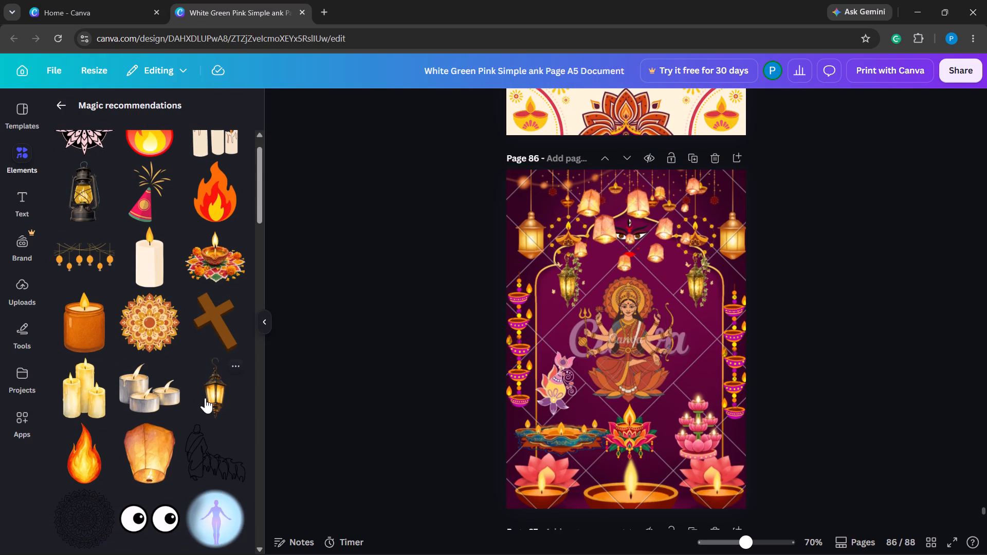
scroll(157, 455, "down", 1)
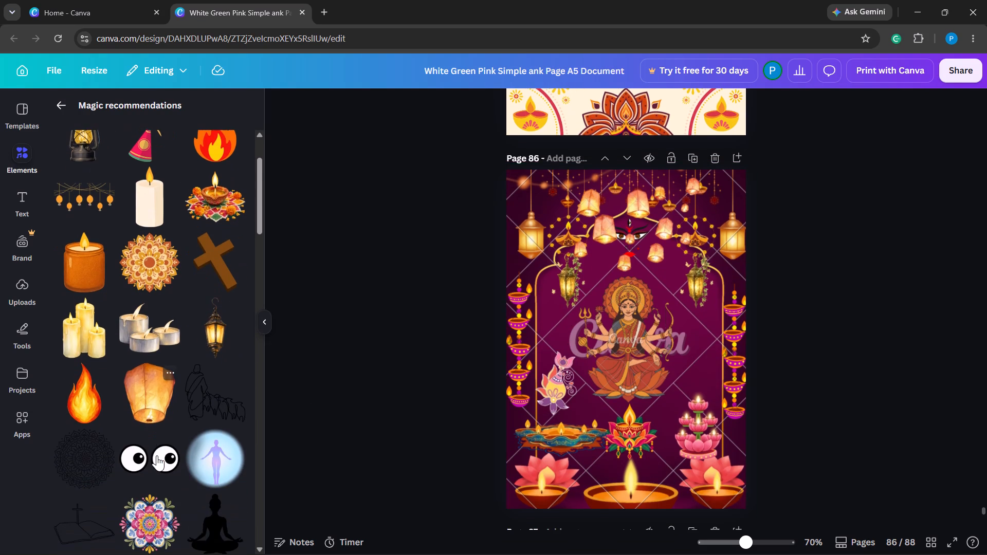
scroll(157, 455, "down", 3)
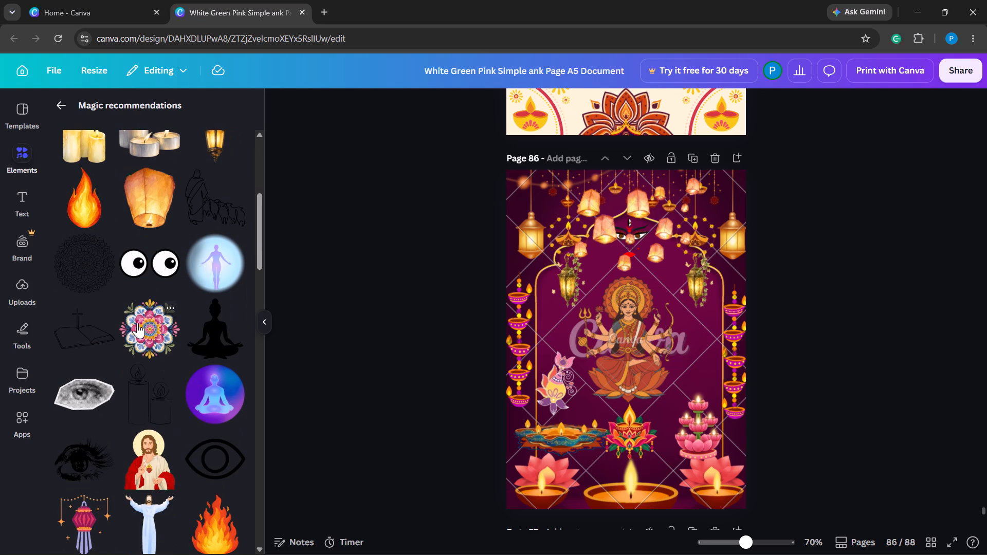
left_click(137, 323)
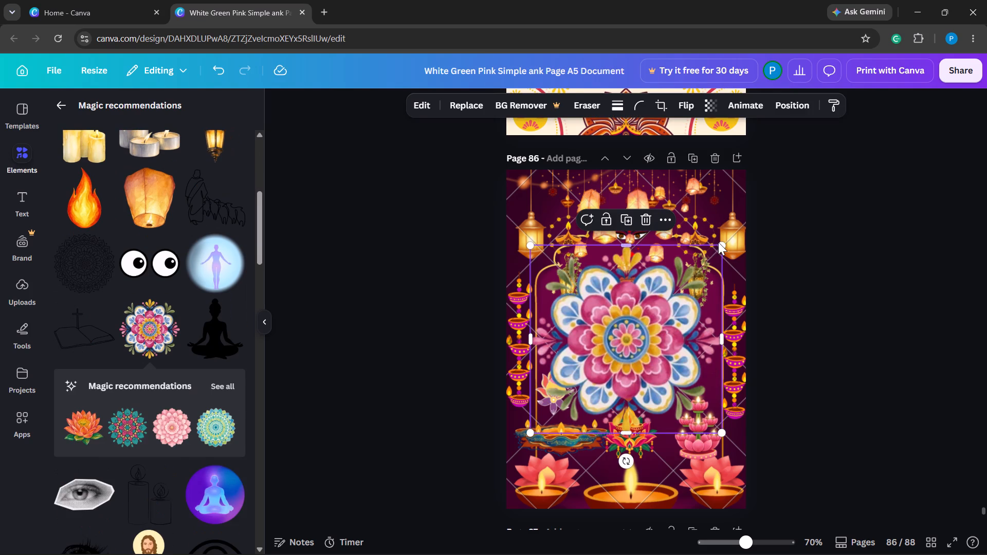
left_click_drag(718, 240, 580, 440)
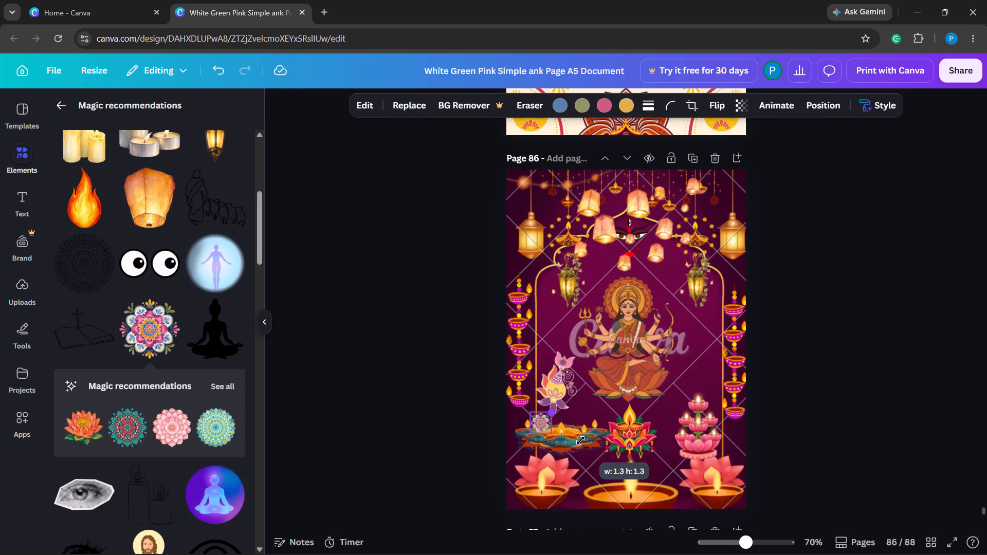
left_click_drag(580, 440, 611, 423)
left_click_drag(548, 406, 697, 356)
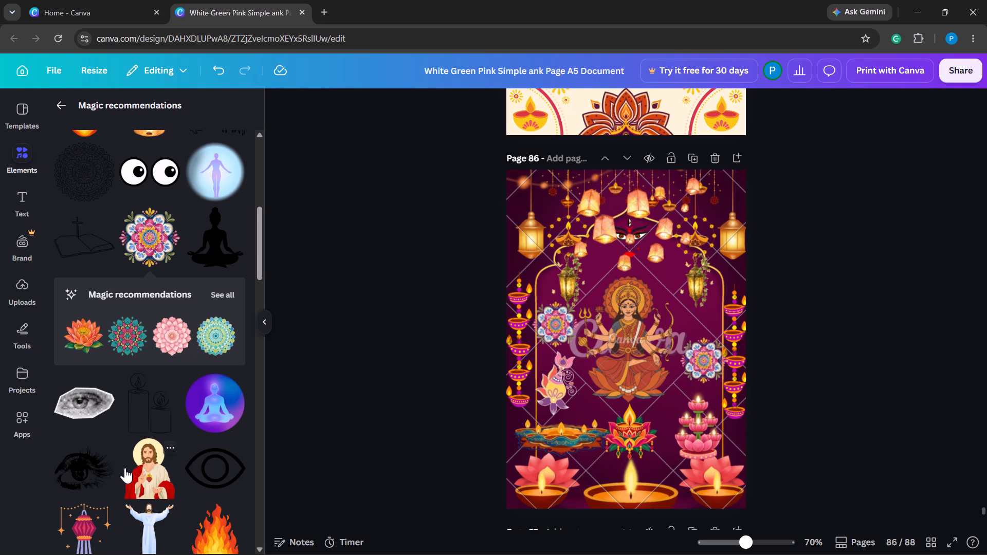
scroll(125, 468, "down", 1)
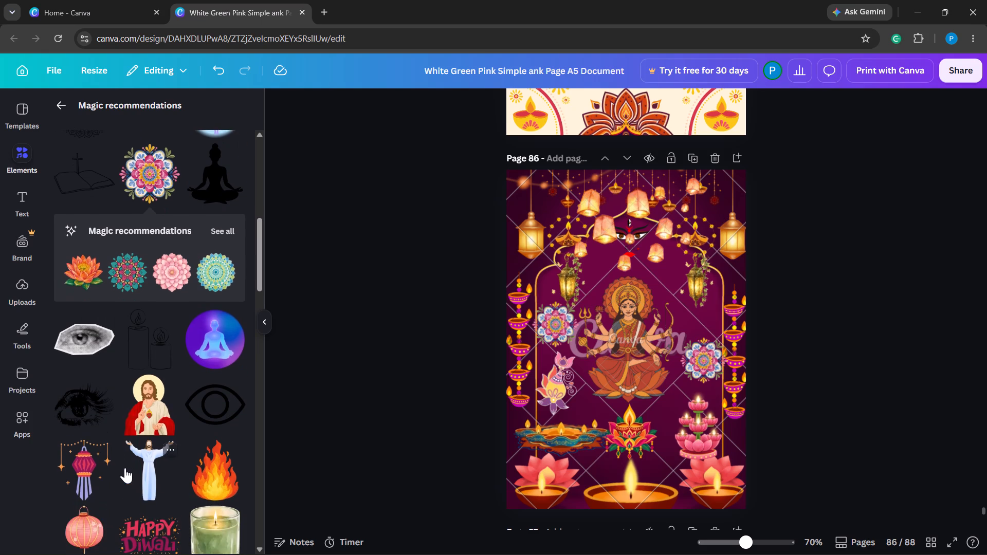
scroll(125, 468, "down", 3)
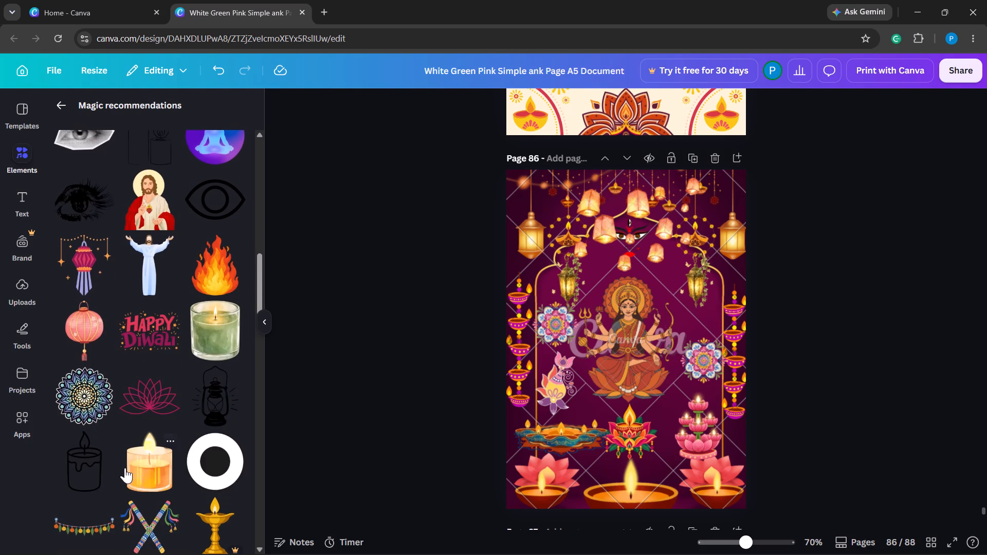
scroll(125, 468, "down", 1)
scroll(148, 380, "down", 2)
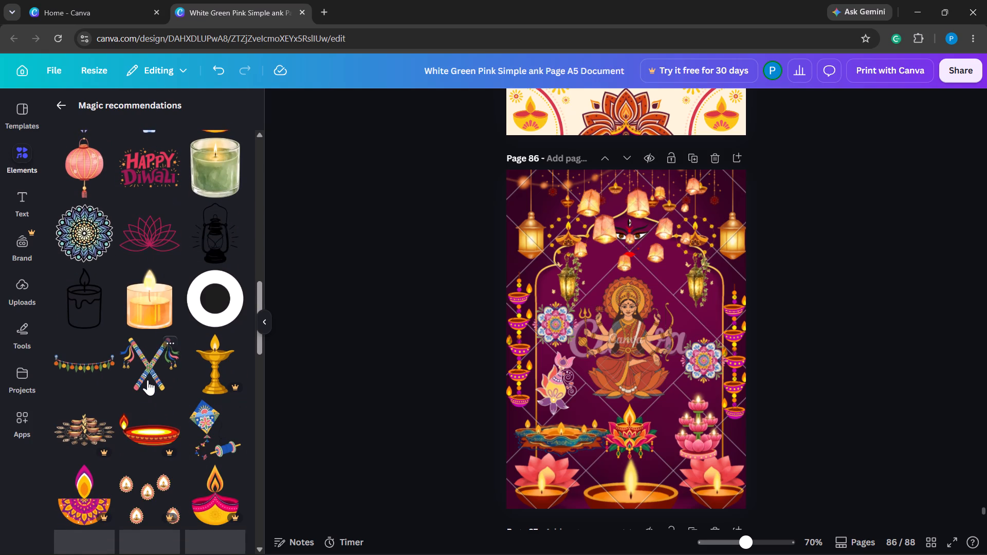
scroll(184, 437, "down", 1)
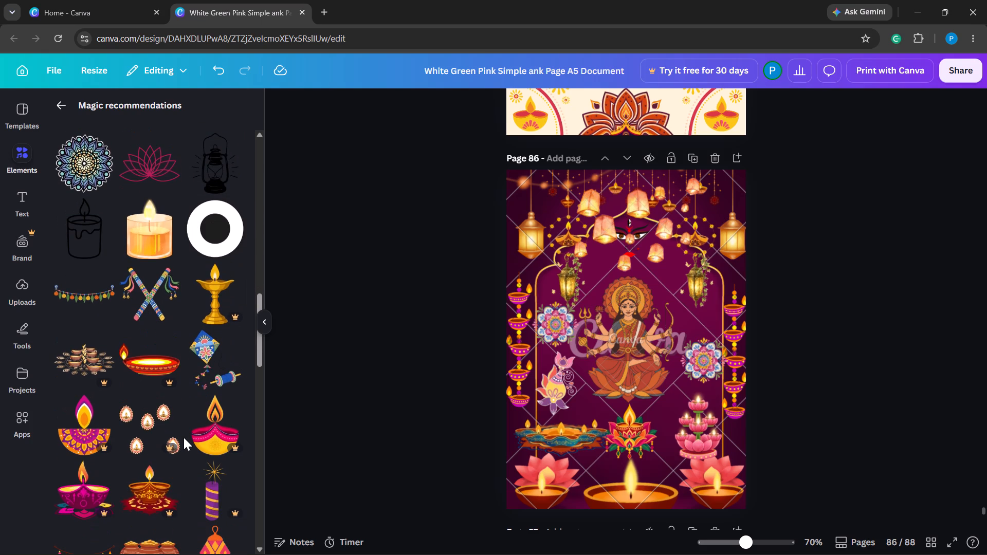
scroll(184, 437, "down", 1)
left_click(157, 381)
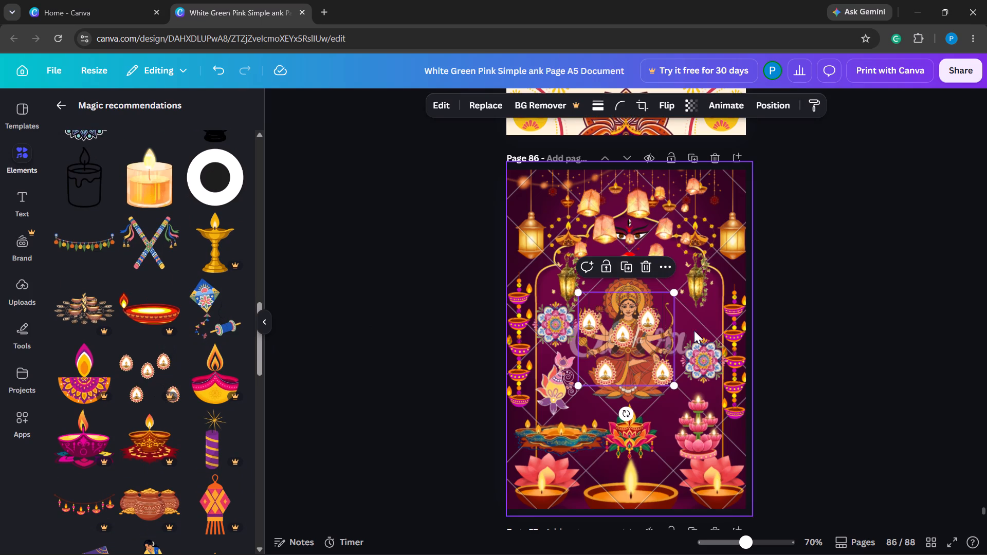
left_click_drag(658, 337, 723, 218)
left_click_drag(743, 171, 714, 214)
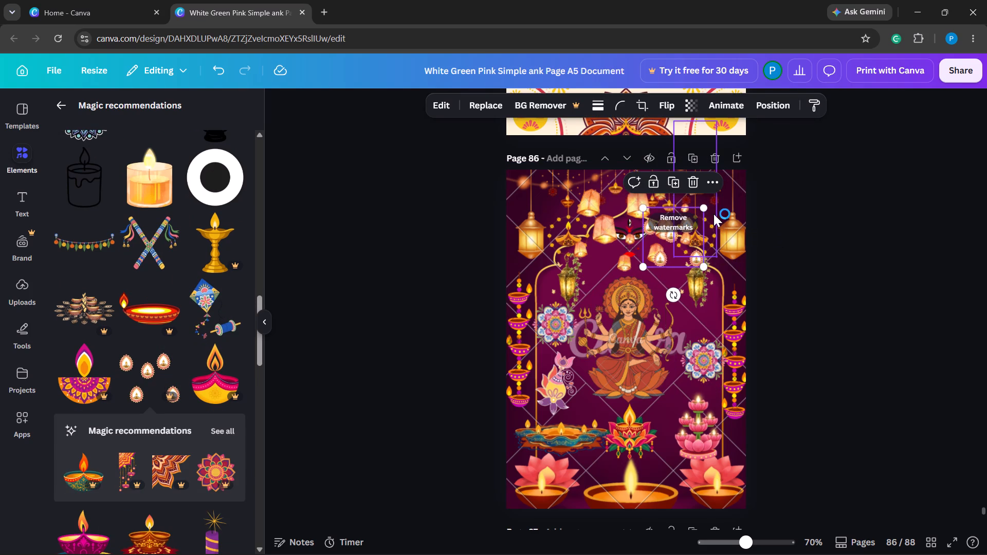
left_click_drag(680, 244, 701, 201)
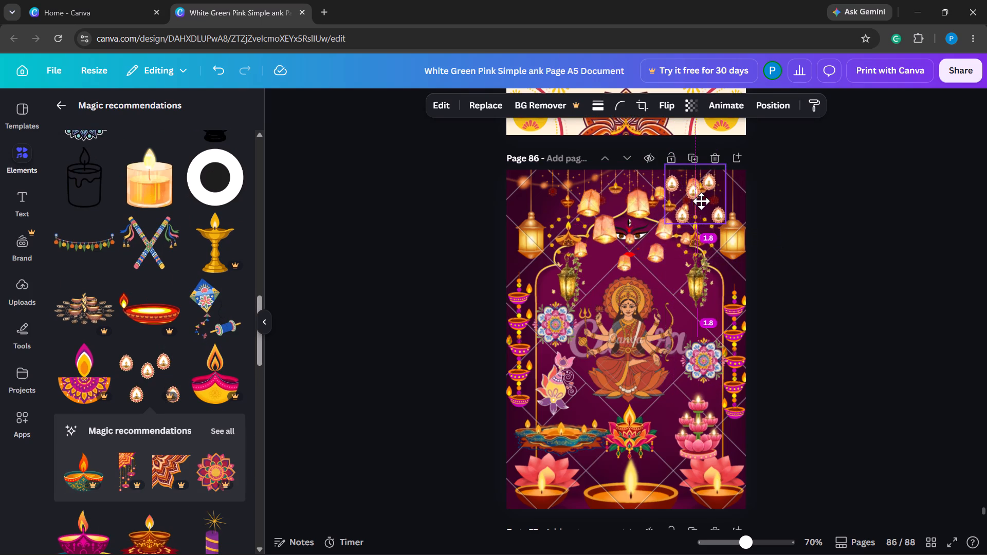
left_click_drag(701, 201, 698, 233)
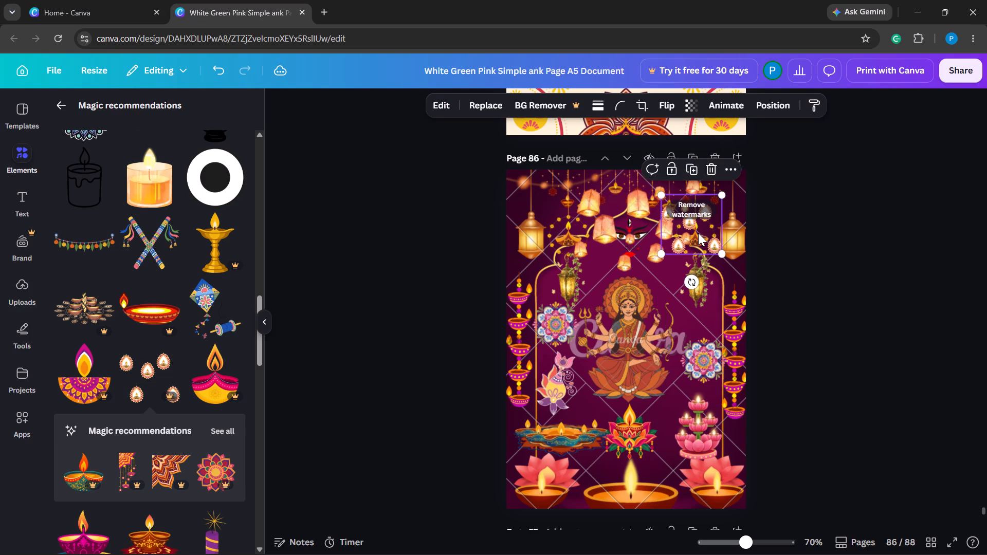
left_click(866, 247)
Add a new blank page after page 88, at the end of the document.
scroll(689, 294, "down", 7)
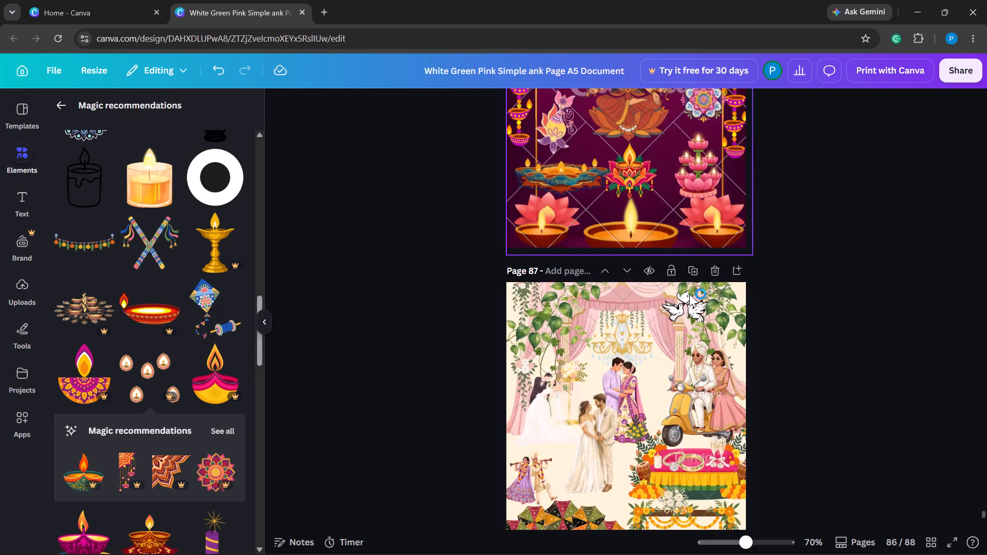
scroll(689, 294, "down", 10)
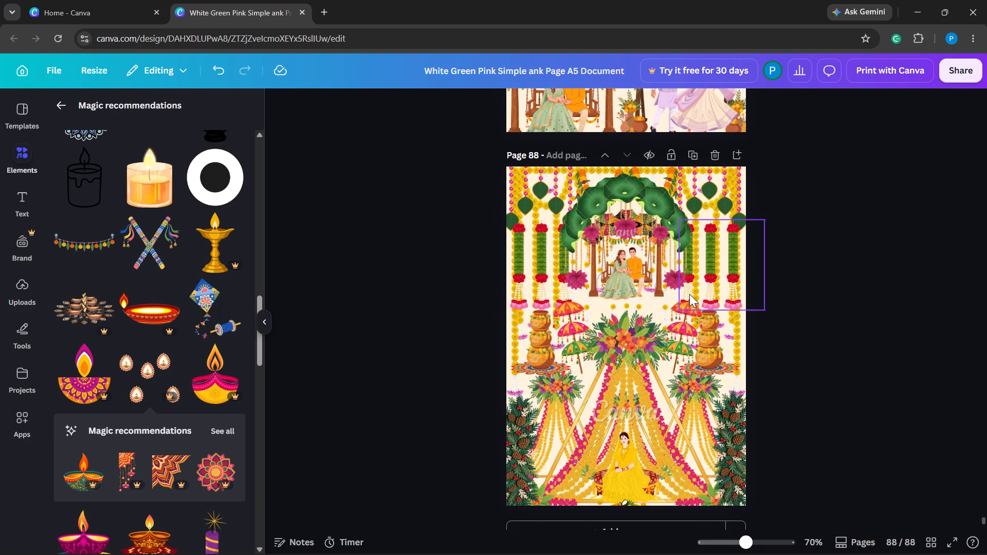
left_click(573, 526)
left_click(562, 522)
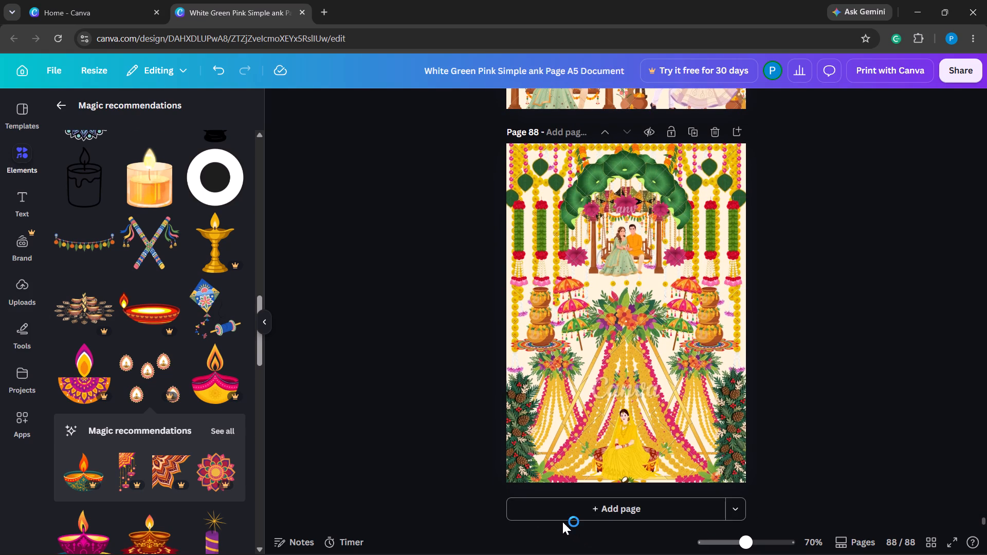
left_click(553, 513)
Place the pink and orange corner ornament with hanging diyas in page 89's top-left corner, and open the full set of related recommendations.
left_click(113, 457)
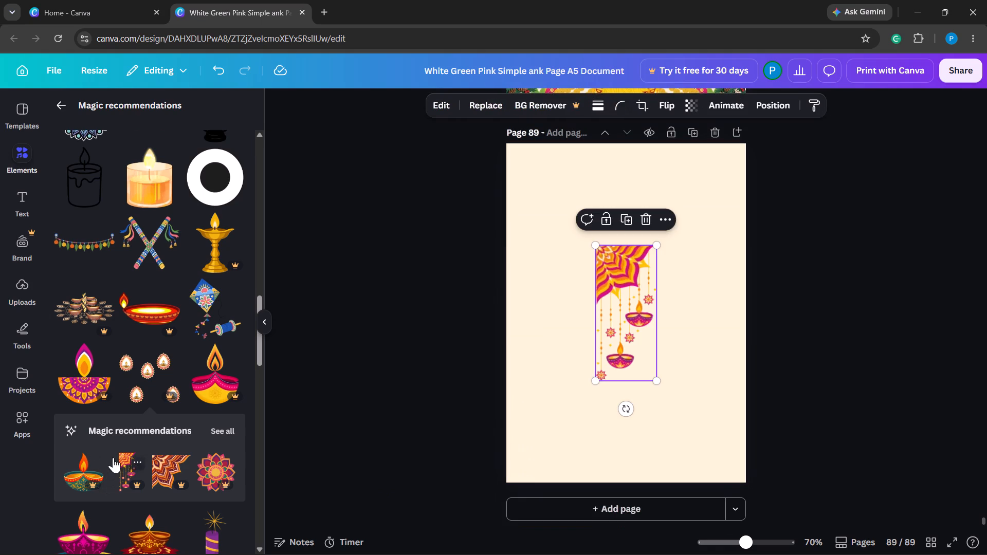
left_click(217, 425)
left_click_drag(623, 331, 610, 323)
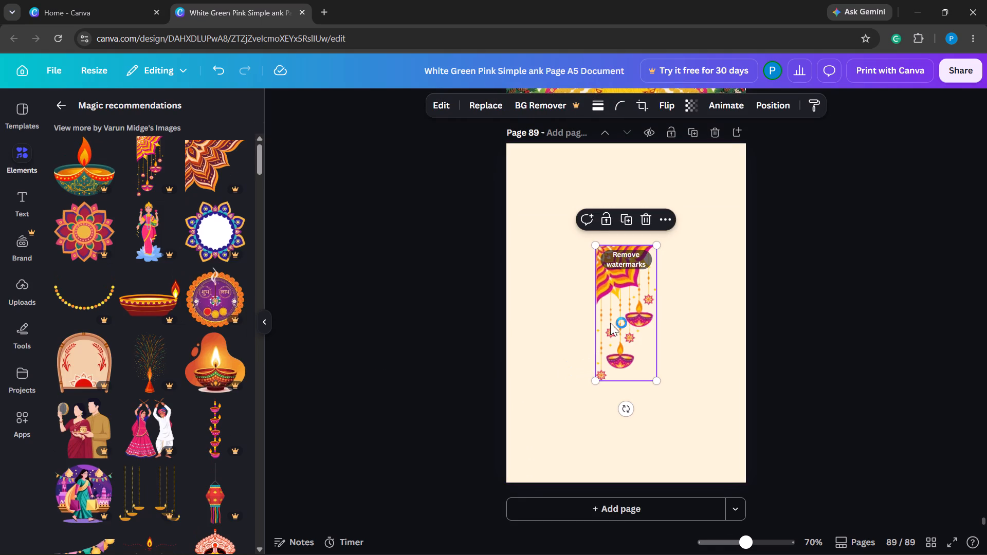
left_click_drag(610, 323, 533, 233)
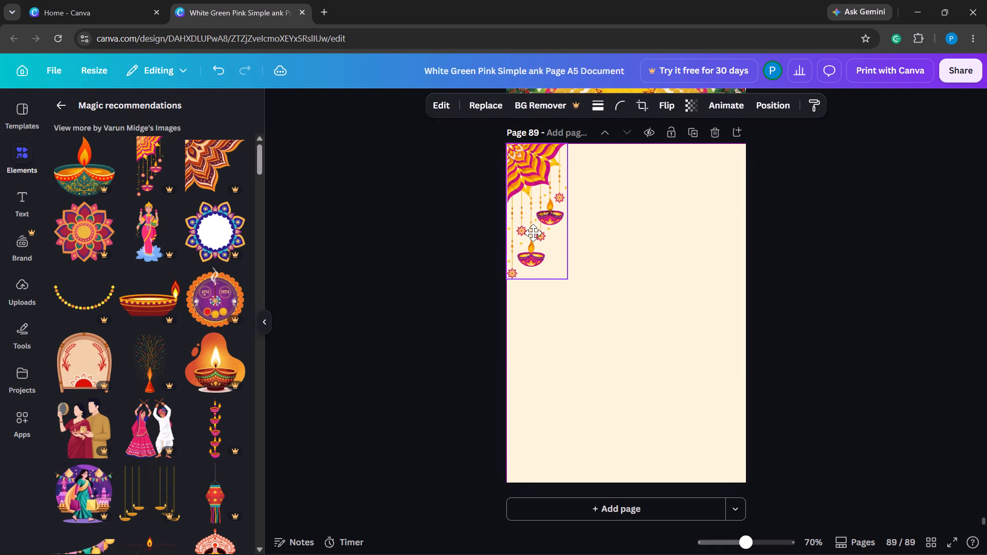
left_click_drag(533, 233, 532, 229)
Add a second hanging-diya corner ornament to page 89, flipped horizontally and aligned to the page's top-right corner.
left_click(138, 178)
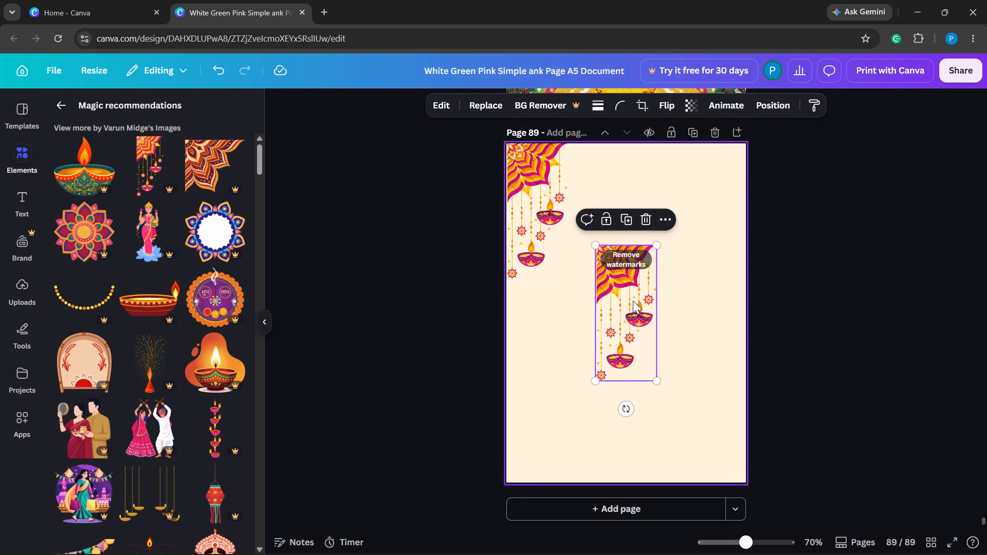
left_click_drag(633, 301, 728, 198)
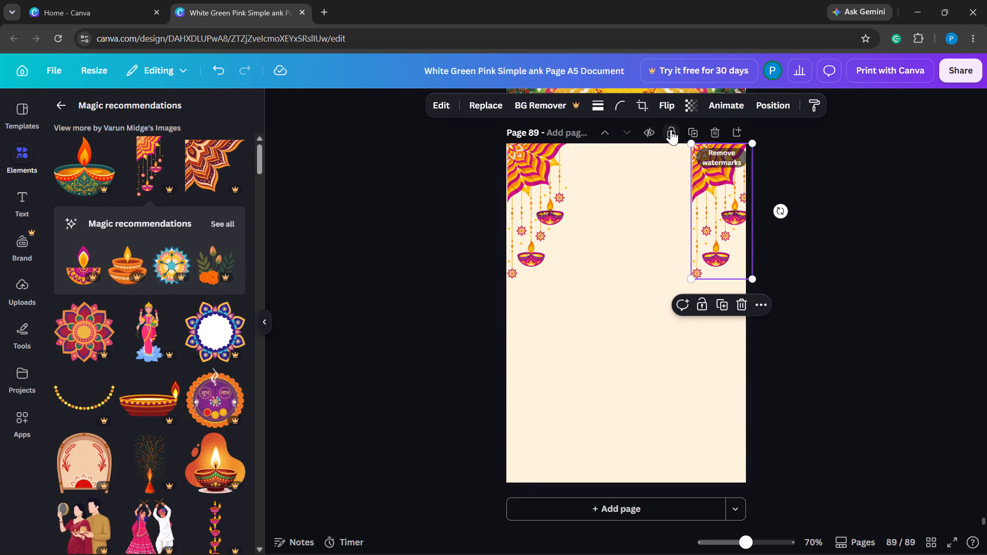
left_click(668, 106)
left_click(665, 132)
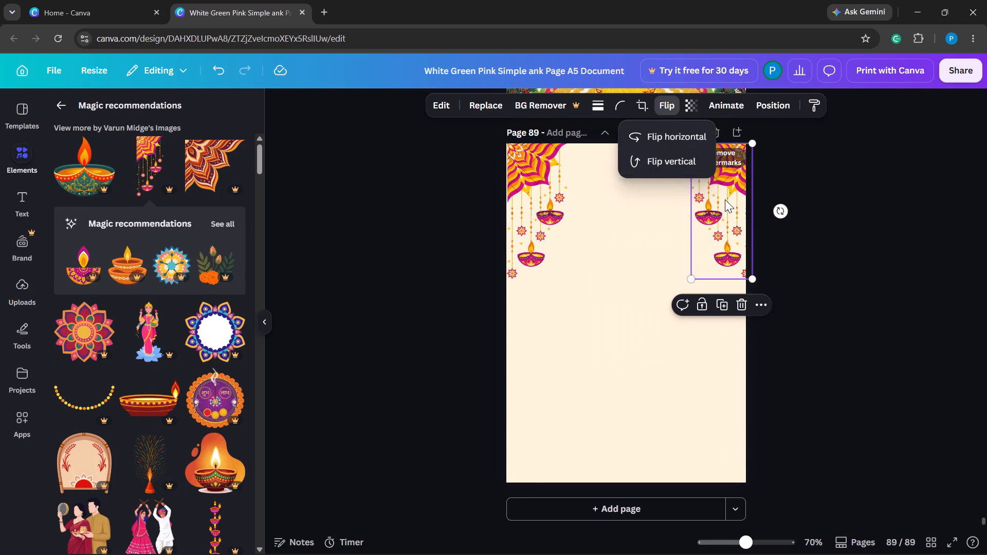
left_click(783, 234)
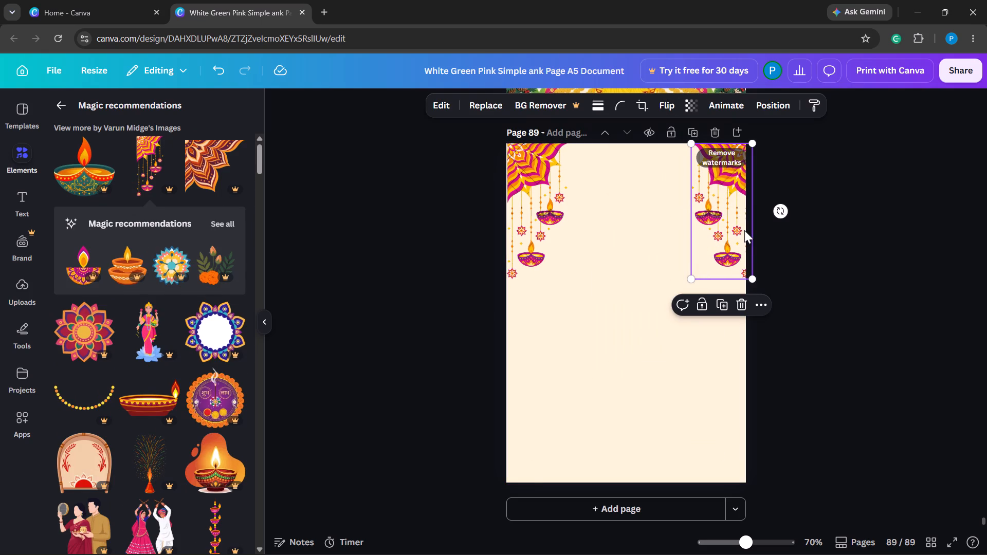
left_click_drag(729, 228, 720, 229)
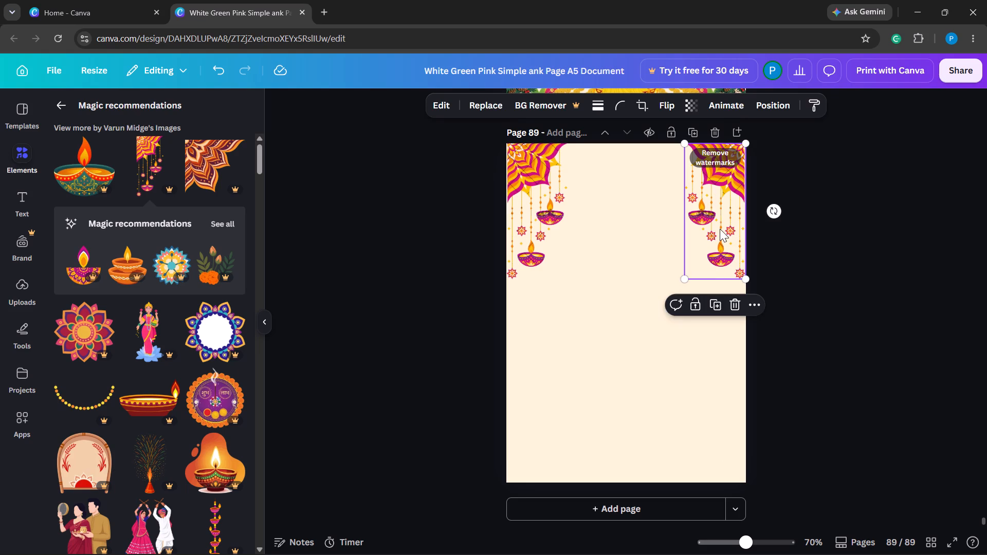
left_click(789, 289)
left_click(728, 235)
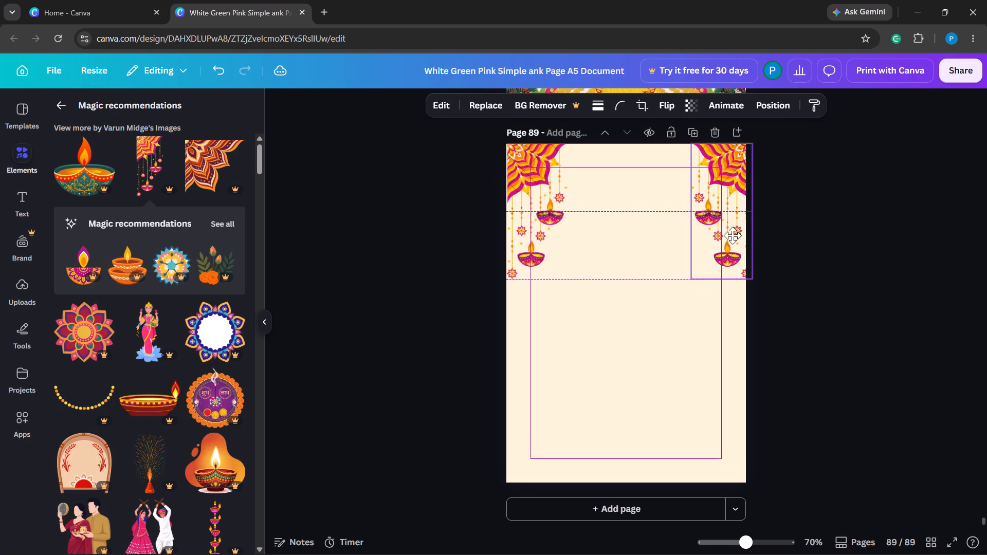
left_click(790, 303)
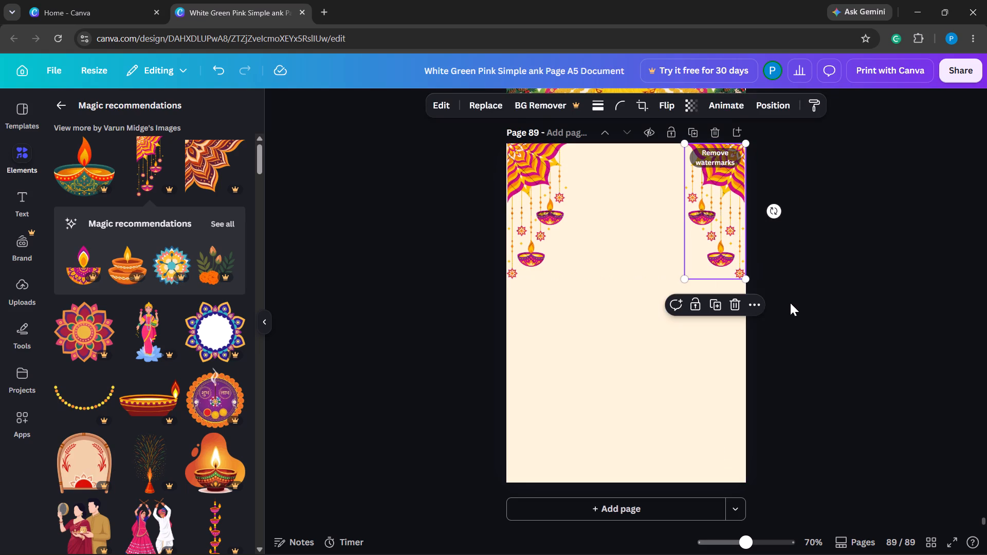
Add the yellow bead garland to page 89, draped over the top-left corner ornament and extending past the page's left edge.
left_click(93, 393)
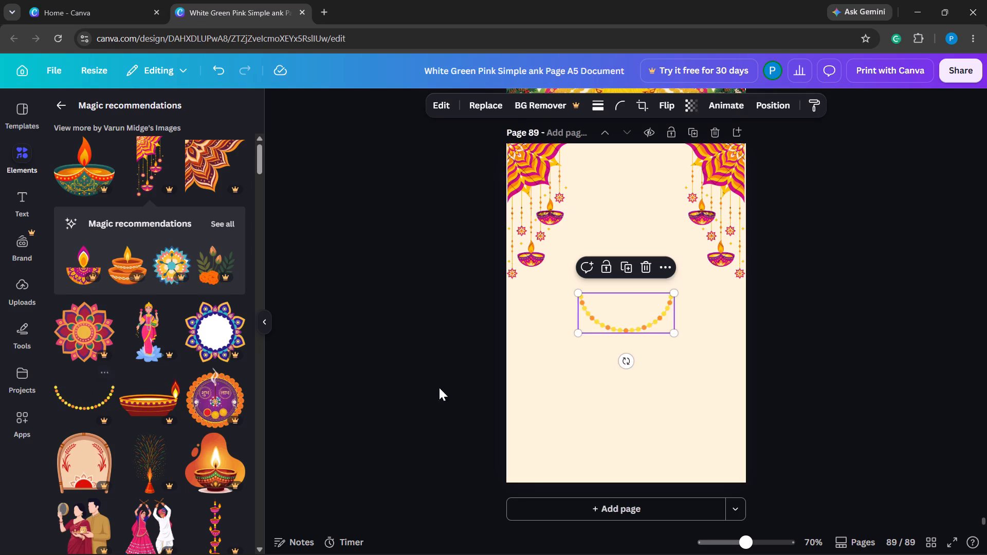
left_click_drag(622, 314, 619, 172)
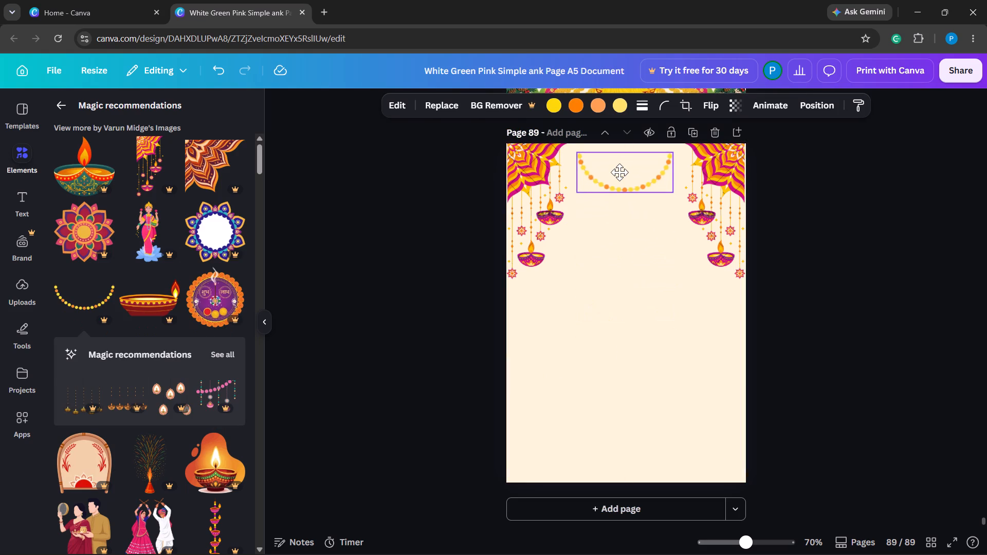
left_click_drag(619, 172, 532, 162)
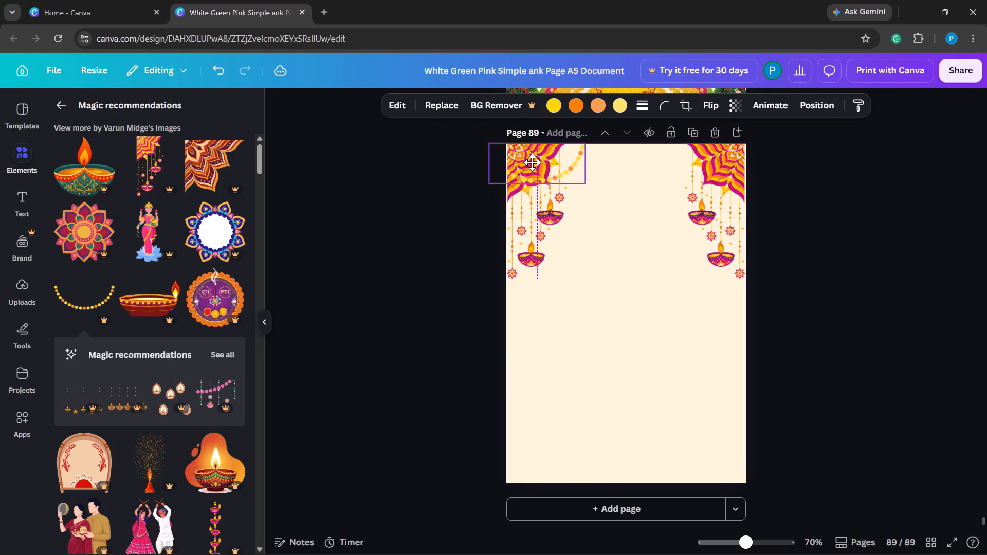
left_click_drag(532, 162, 492, 161)
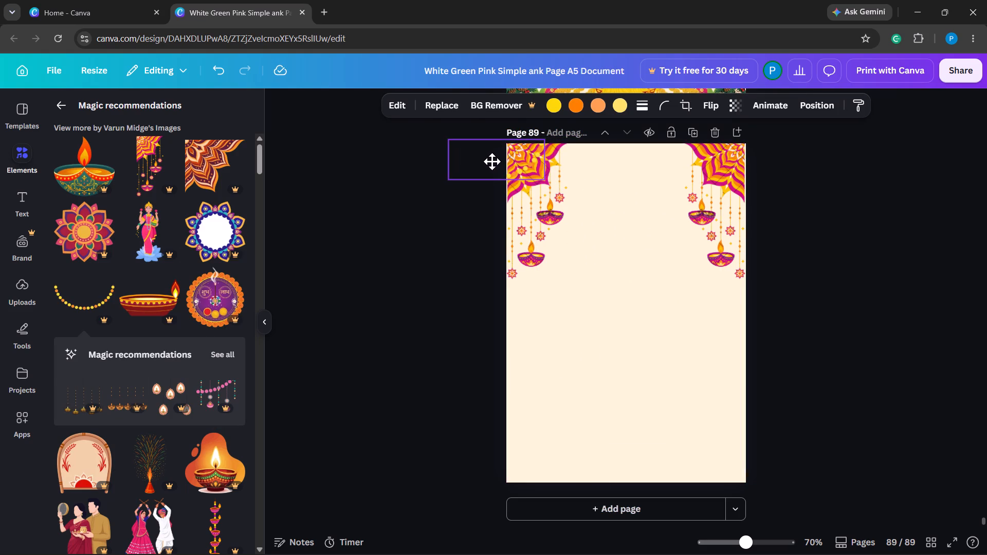
left_click_drag(492, 161, 492, 161)
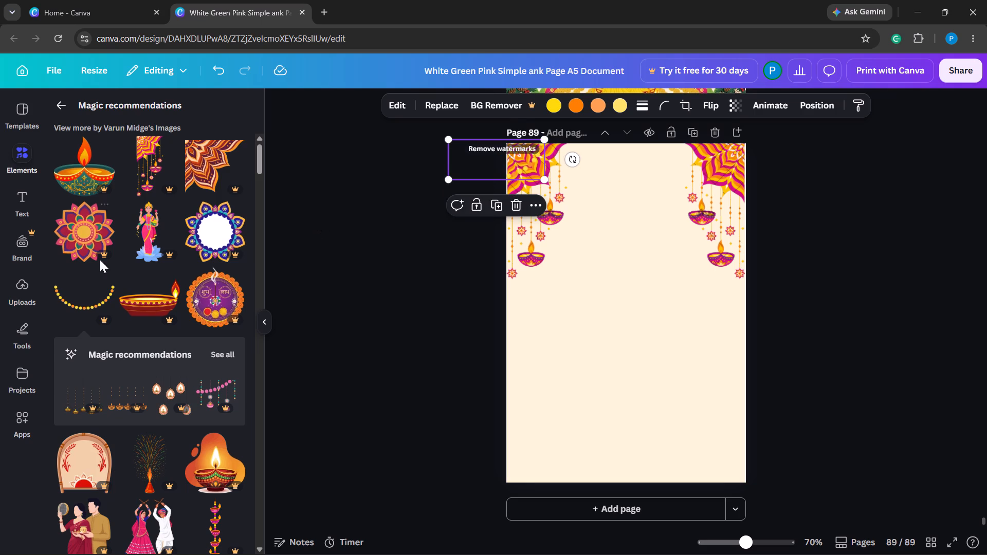
Add a second yellow bead garland over page 89's top-right corner ornament, extending past the page's right edge to mirror the first.
left_click(89, 291)
left_click_drag(616, 324, 697, 256)
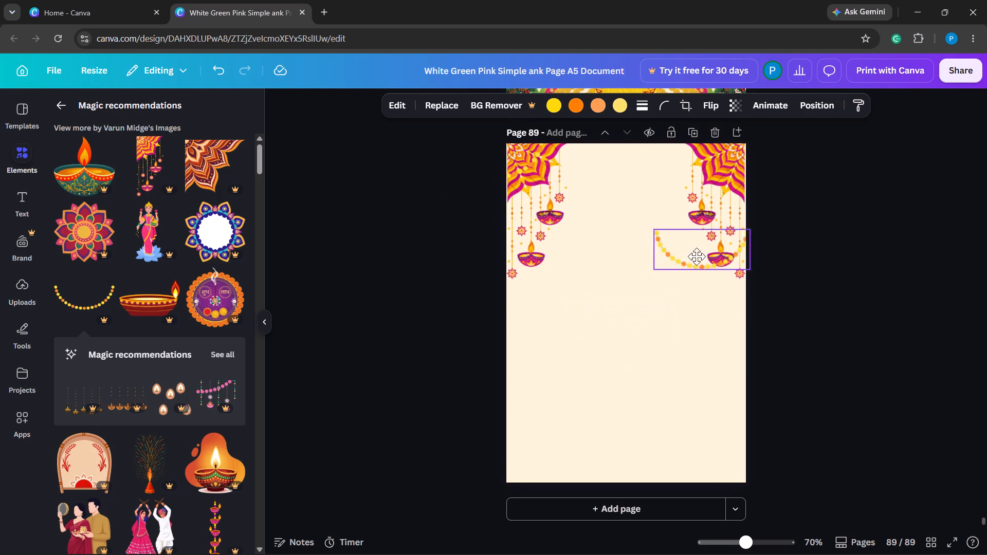
left_click_drag(697, 256, 750, 167)
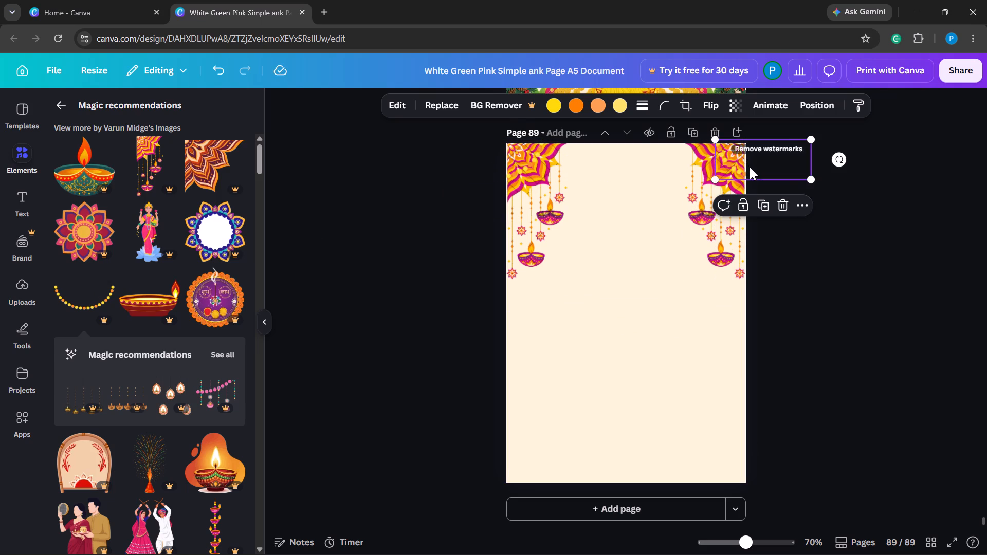
left_click(415, 292)
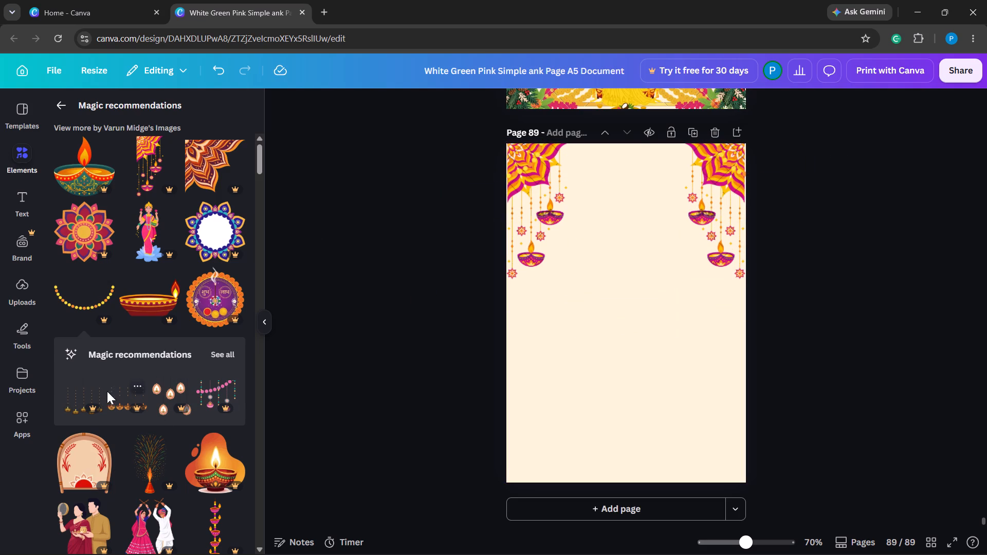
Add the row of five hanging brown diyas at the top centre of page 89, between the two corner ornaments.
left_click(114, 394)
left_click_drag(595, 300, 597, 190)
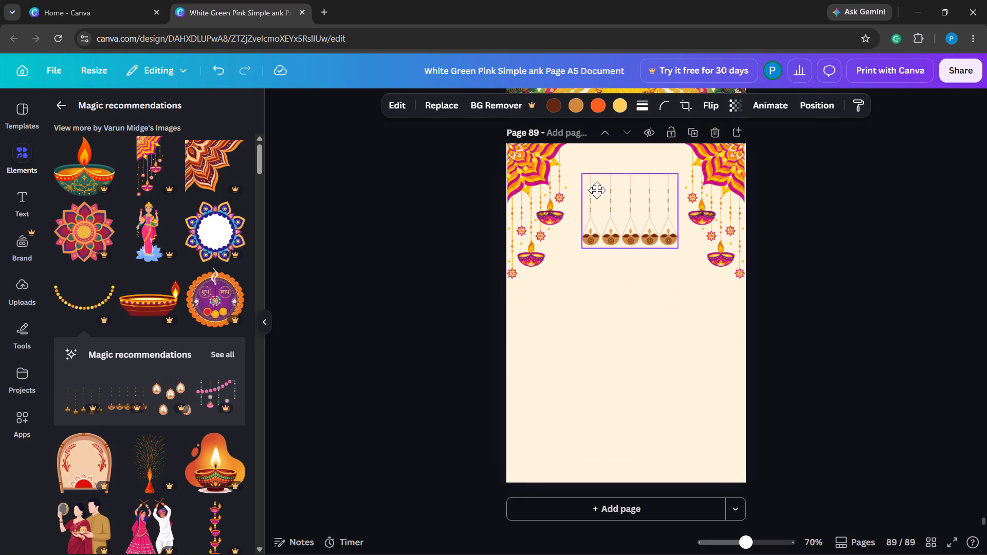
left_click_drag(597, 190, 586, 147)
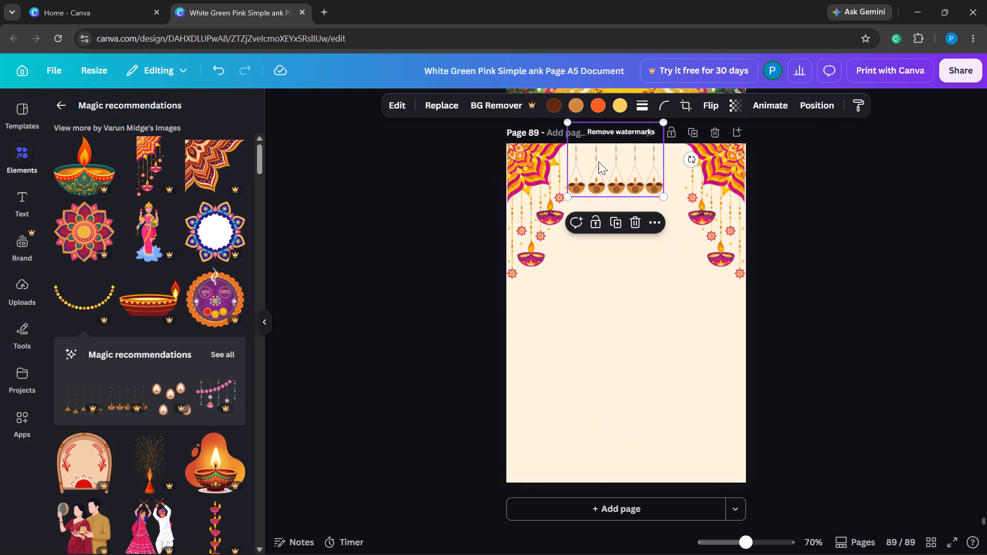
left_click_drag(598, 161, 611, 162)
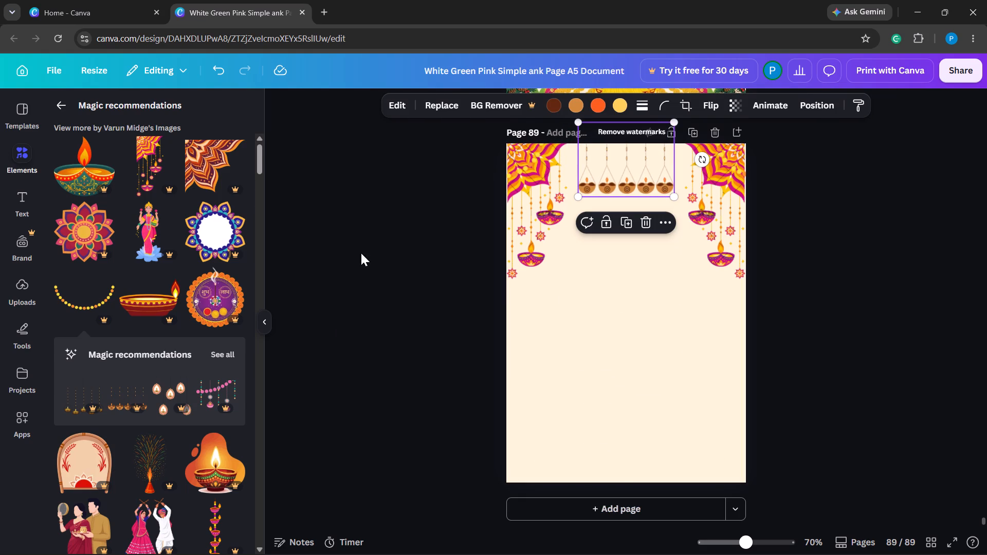
From the hanging-diya recommendations, add the pink lotus diya, shrunk and centred at page 89's bottom edge.
left_click(214, 356)
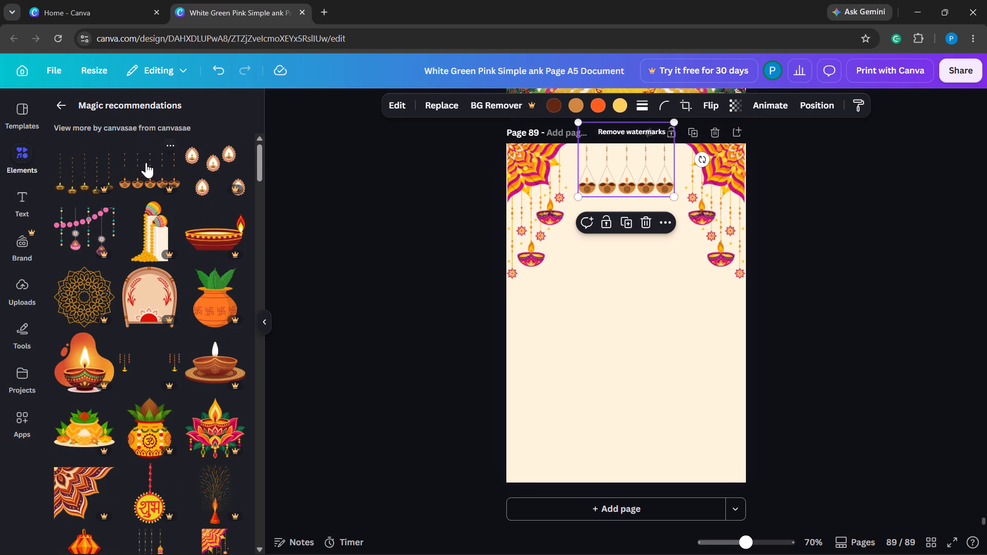
scroll(179, 367, "down", 2)
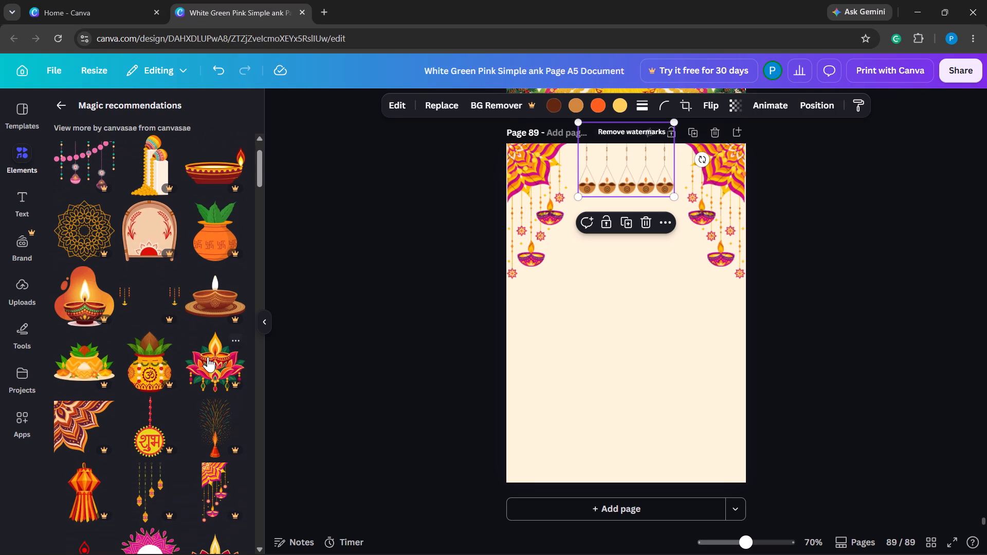
left_click(208, 357)
left_click_drag(654, 320, 650, 474)
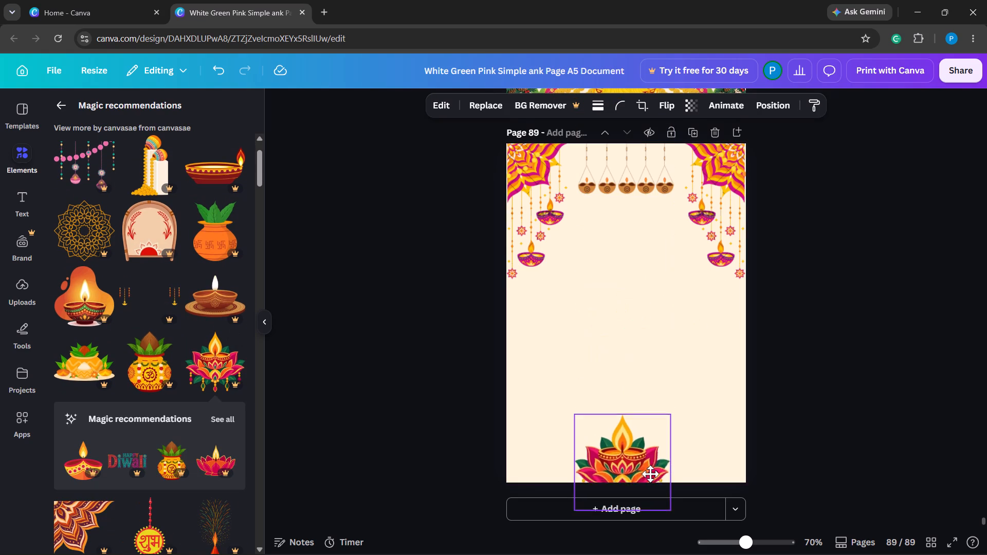
left_click_drag(650, 474, 653, 458)
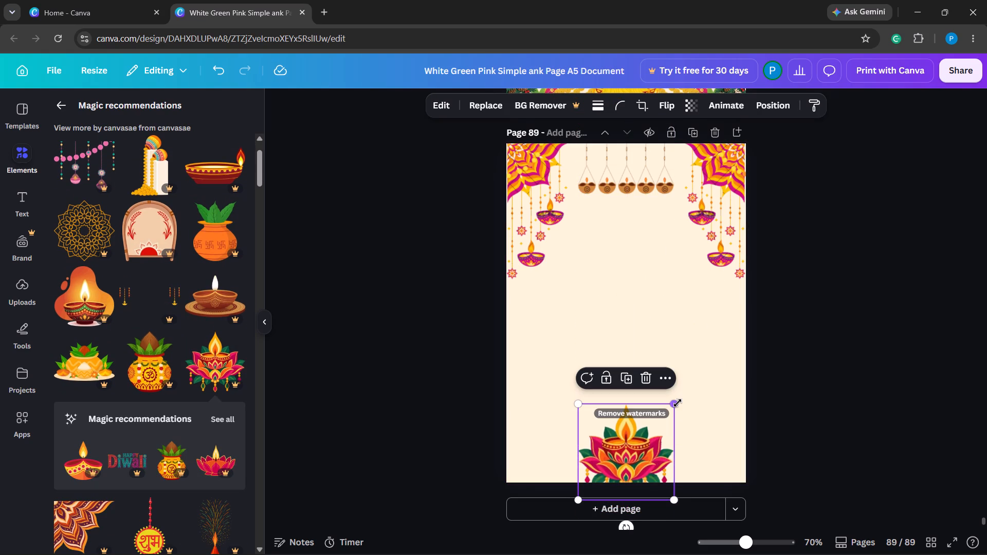
left_click_drag(678, 403, 662, 459)
left_click_drag(619, 473, 635, 463)
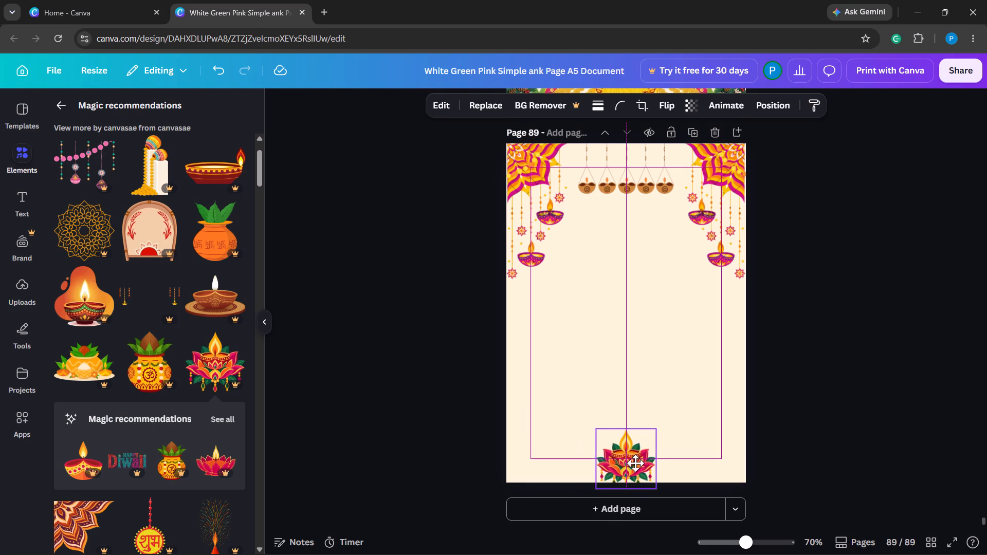
left_click_drag(635, 463, 635, 460)
left_click(461, 459)
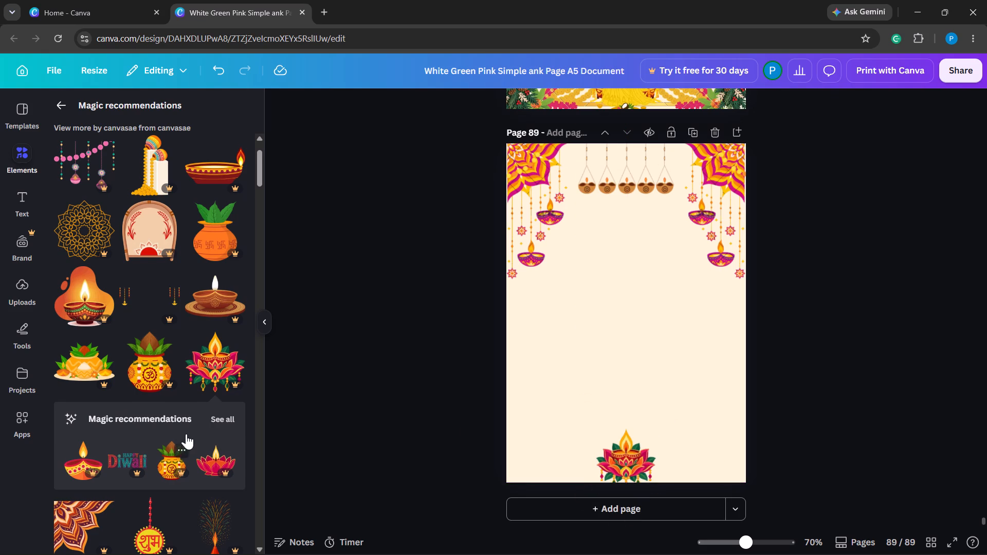
Add the red and yellow शुभ pendant, shrunk and placed over page 89's top-left corner ornament.
scroll(186, 434, "down", 3)
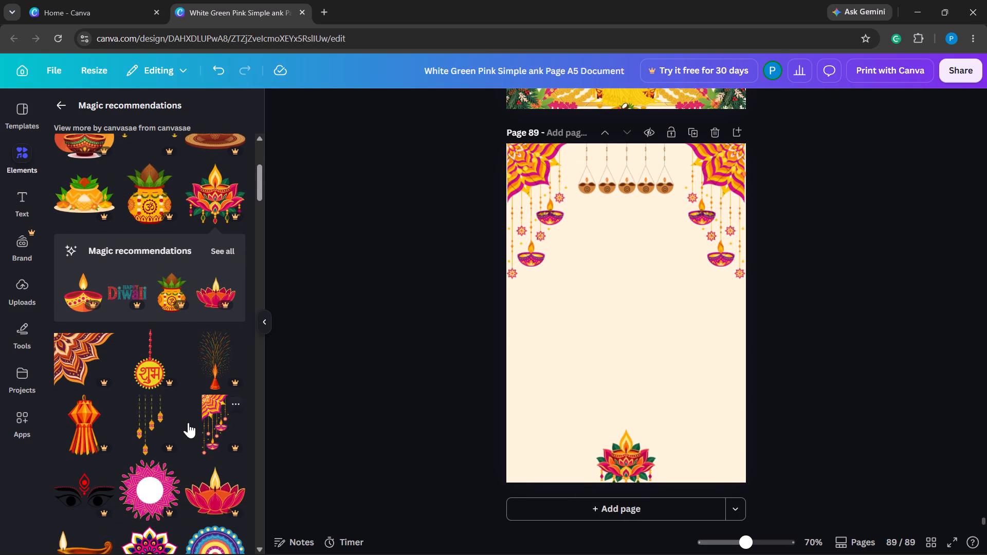
left_click(148, 365)
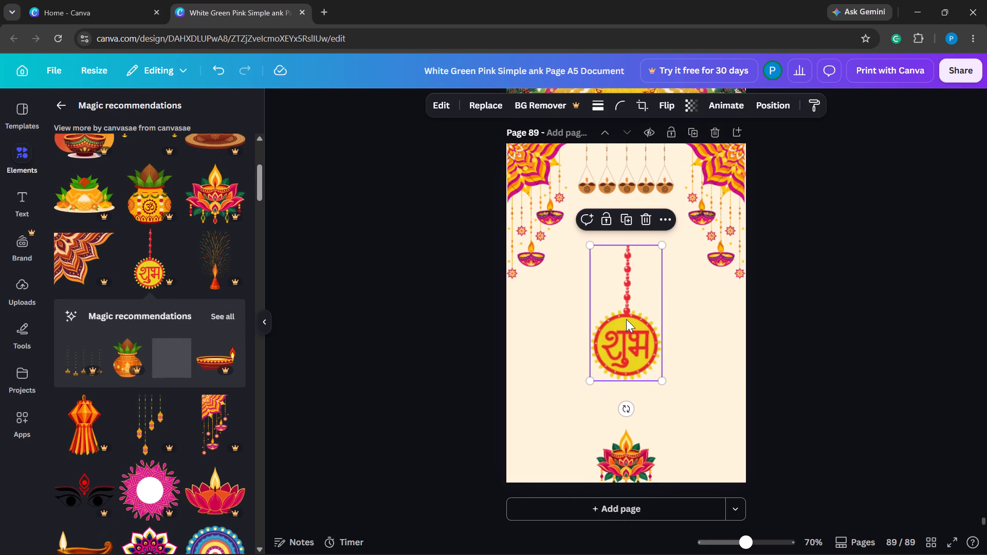
left_click_drag(626, 319, 542, 211)
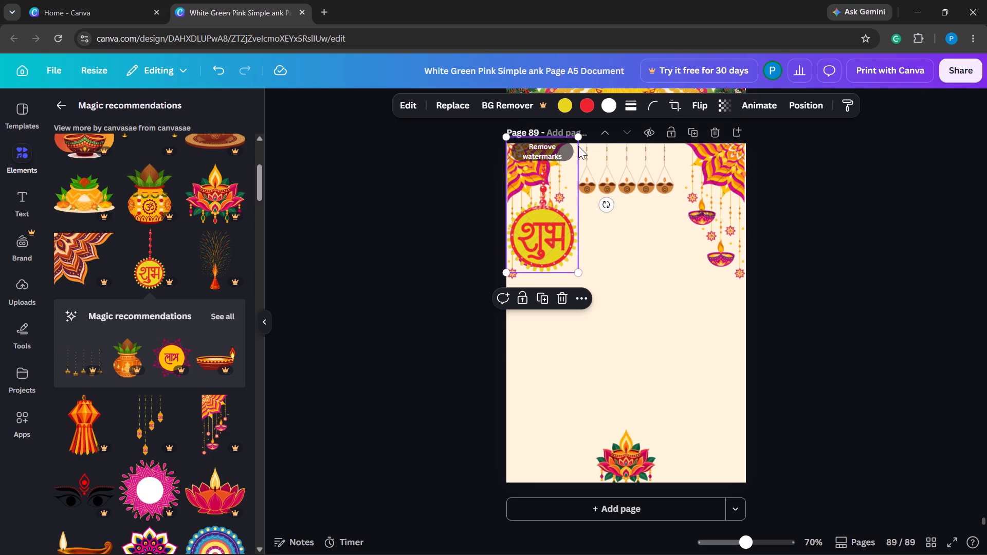
left_click_drag(579, 138, 553, 213)
left_click_drag(523, 243, 543, 177)
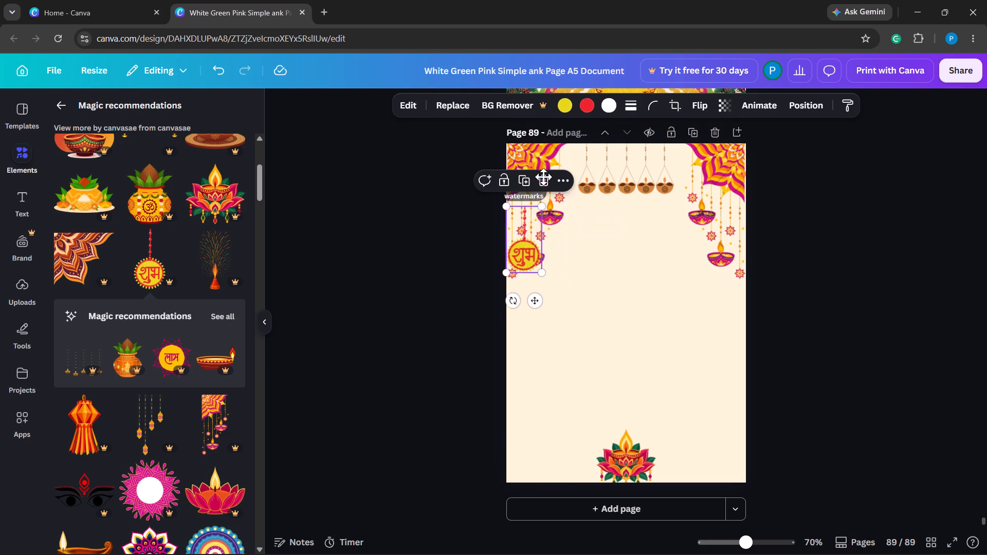
left_click_drag(543, 177, 529, 157)
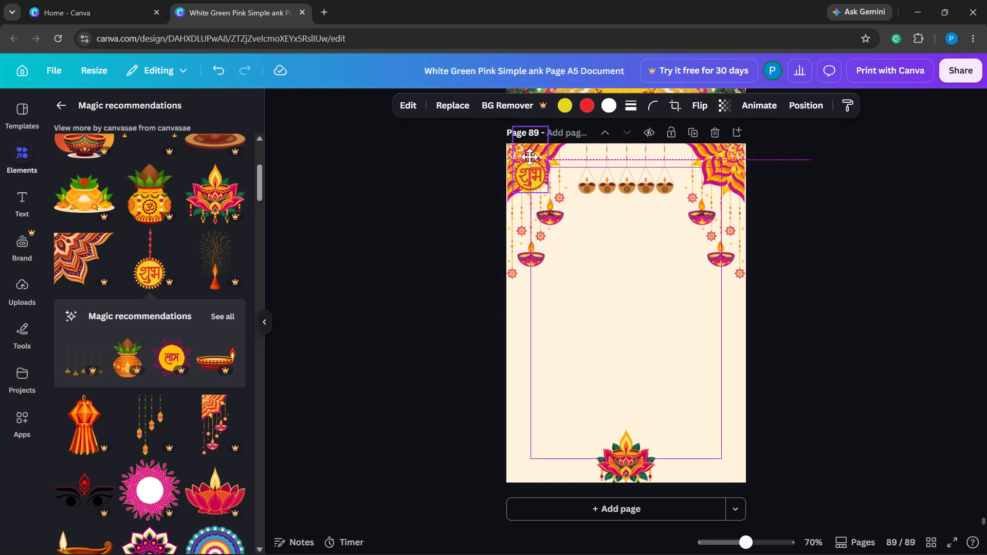
left_click_drag(529, 157, 525, 147)
left_click(330, 263)
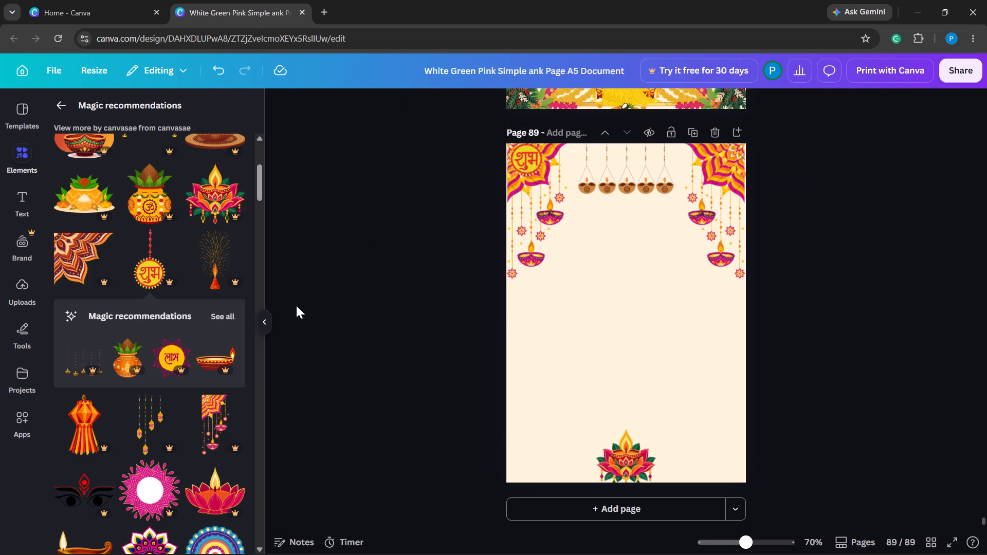
Add the recommended लाभ medallion, shrunk and placed over page 89's top-right corner ornament to match the शुभ pendant.
left_click(166, 350)
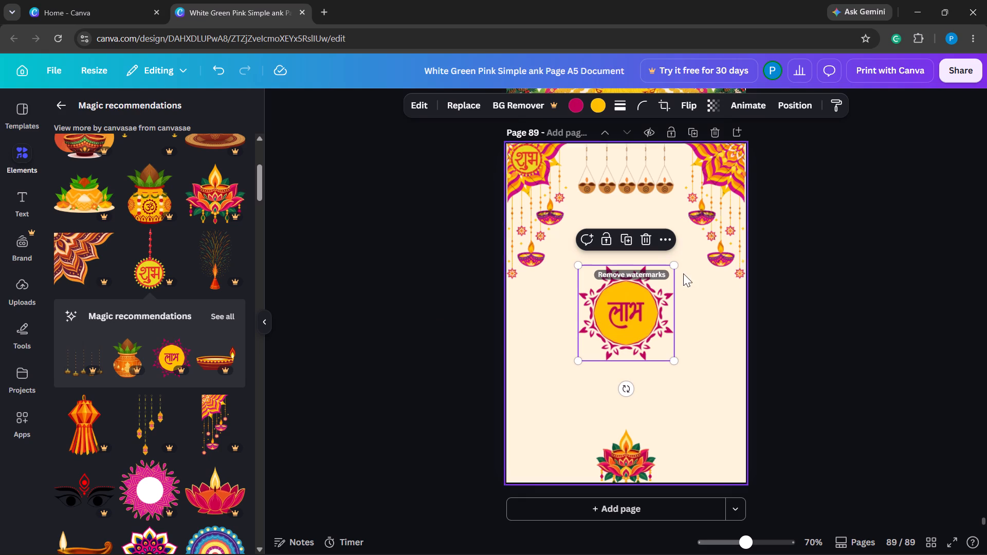
left_click_drag(674, 263, 630, 341)
left_click_drag(596, 357, 721, 174)
left_click_drag(742, 141, 756, 141)
left_click_drag(740, 156, 740, 162)
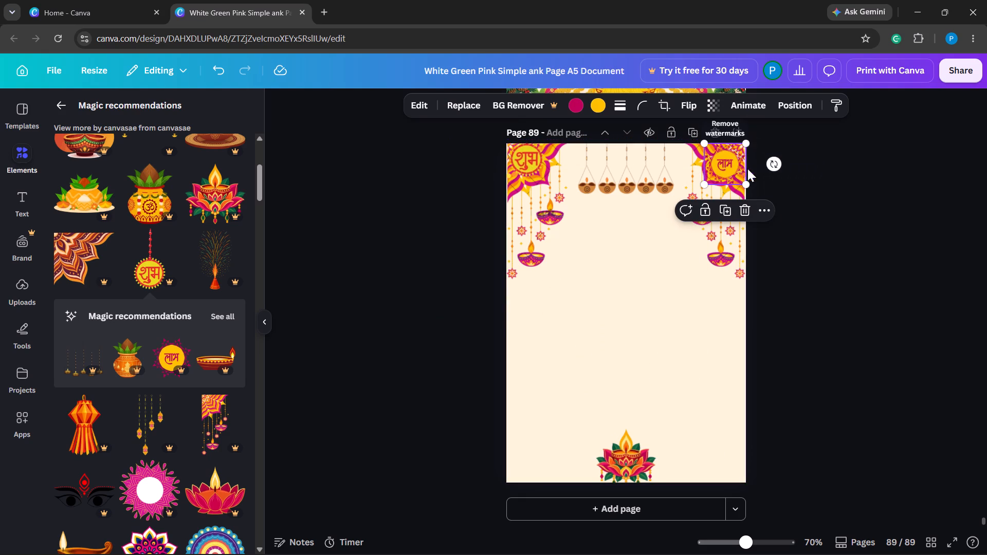
left_click(785, 213)
Examine the full set of recommendations related to the शुभ pendant for another page 89 decoration.
scroll(135, 331, "down", 1)
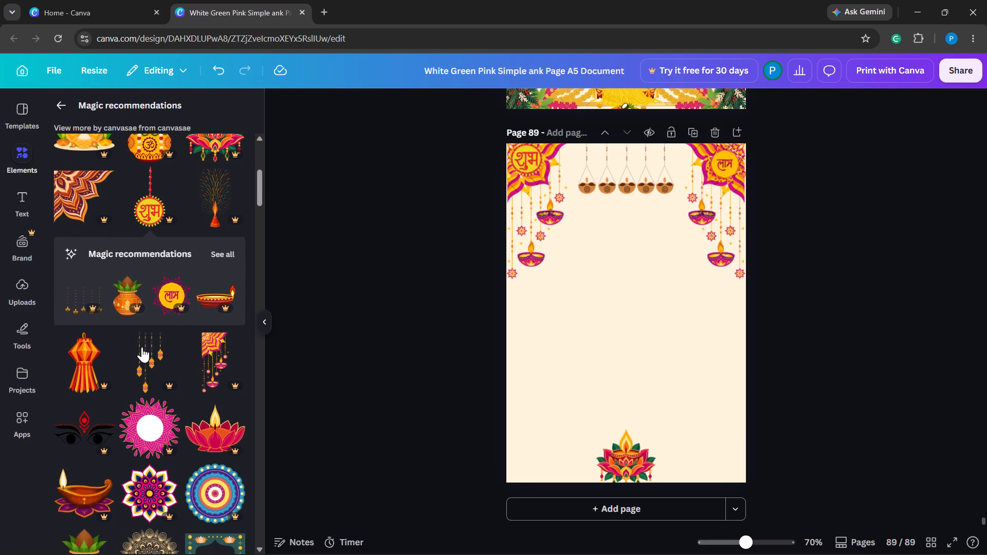
left_click(228, 255)
scroll(208, 454, "down", 1)
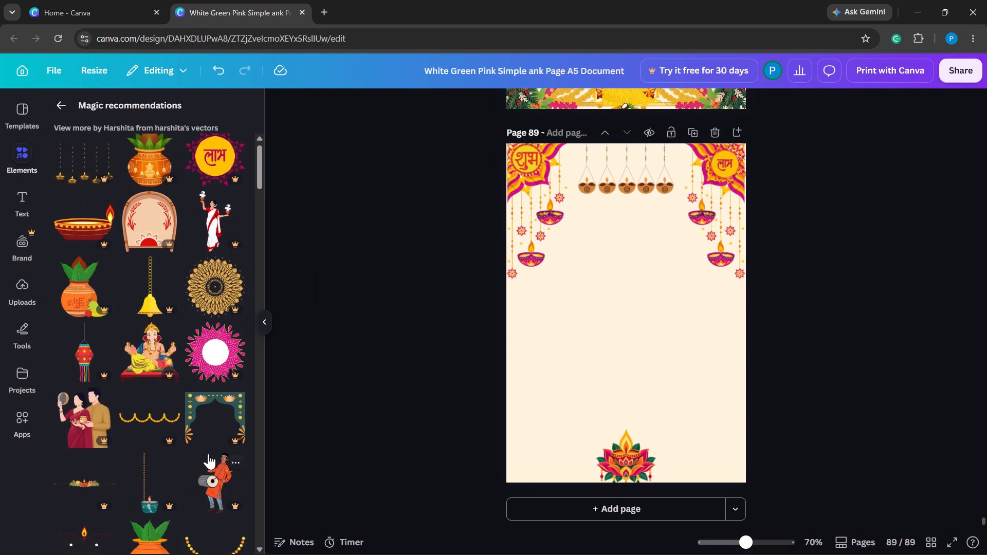
scroll(208, 454, "down", 3)
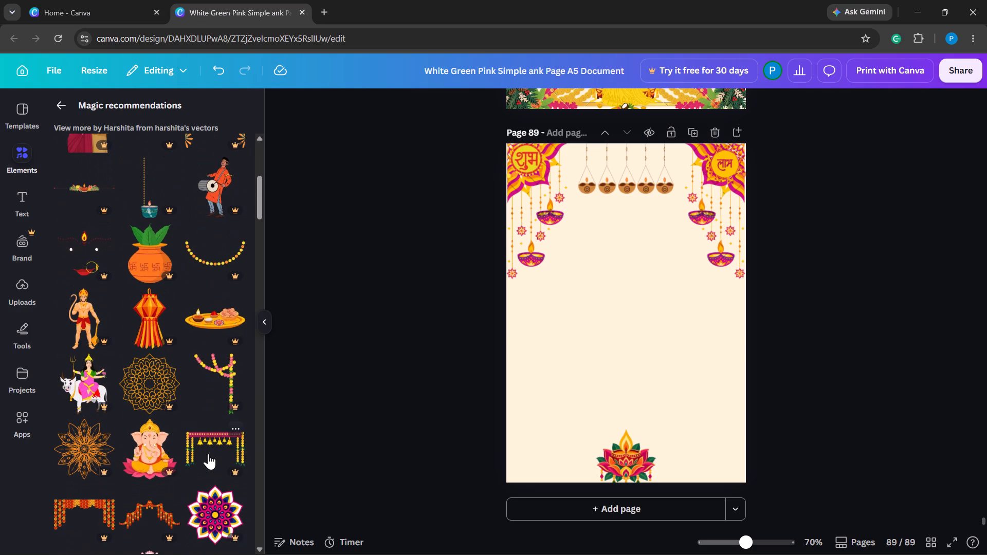
scroll(208, 454, "down", 3)
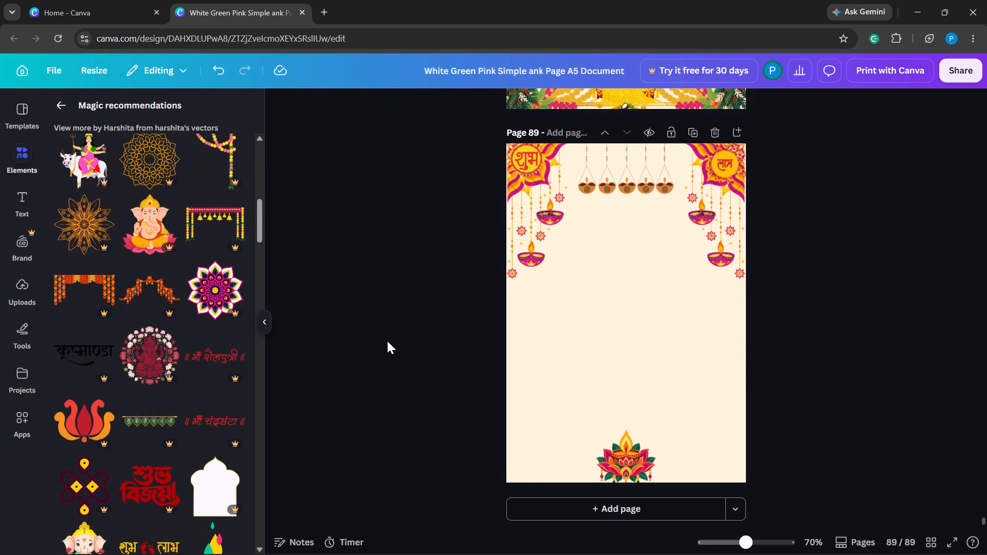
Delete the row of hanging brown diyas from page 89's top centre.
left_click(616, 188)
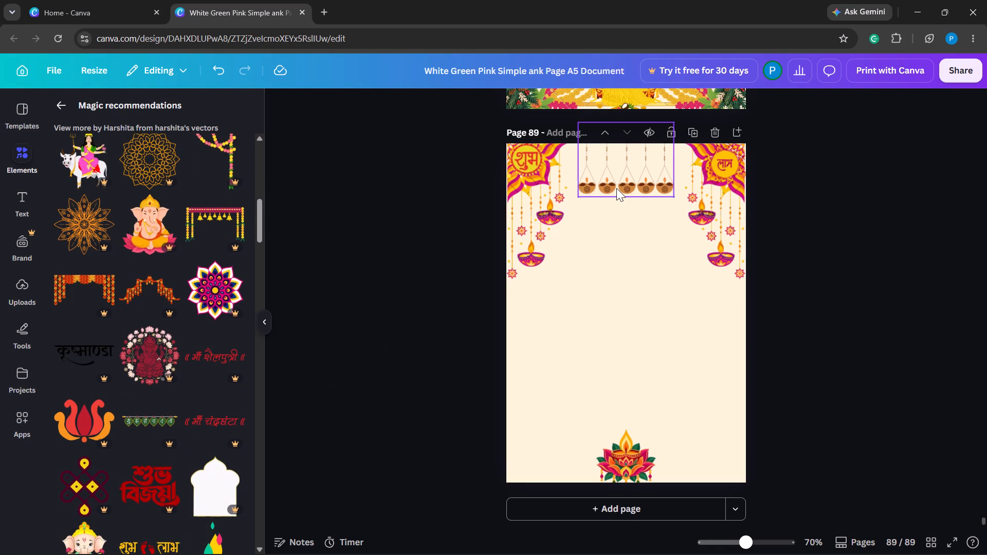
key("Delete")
Add the arched orange and red marigold garland, shrunk to fit between the corner ornaments at page 89's top centre.
left_click(125, 282)
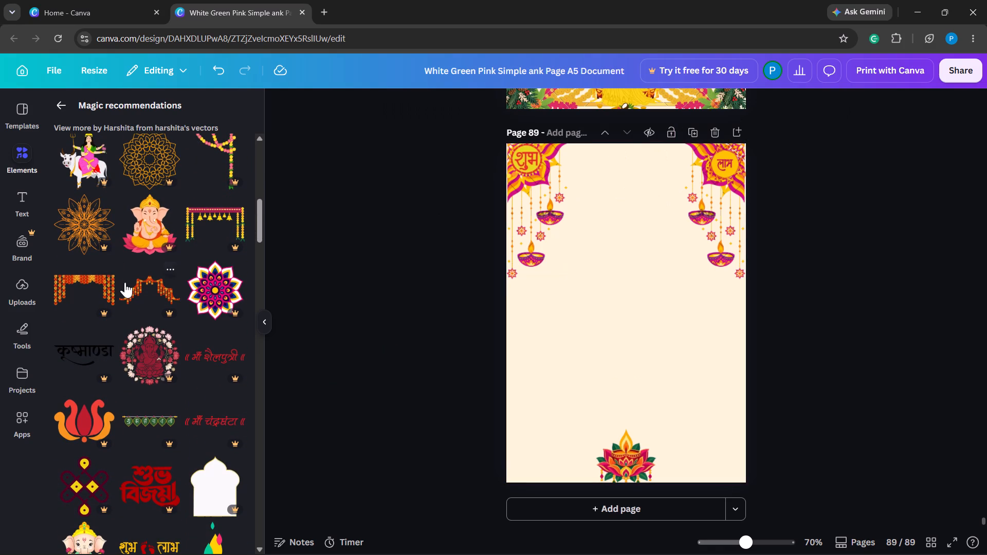
left_click_drag(618, 294, 618, 132)
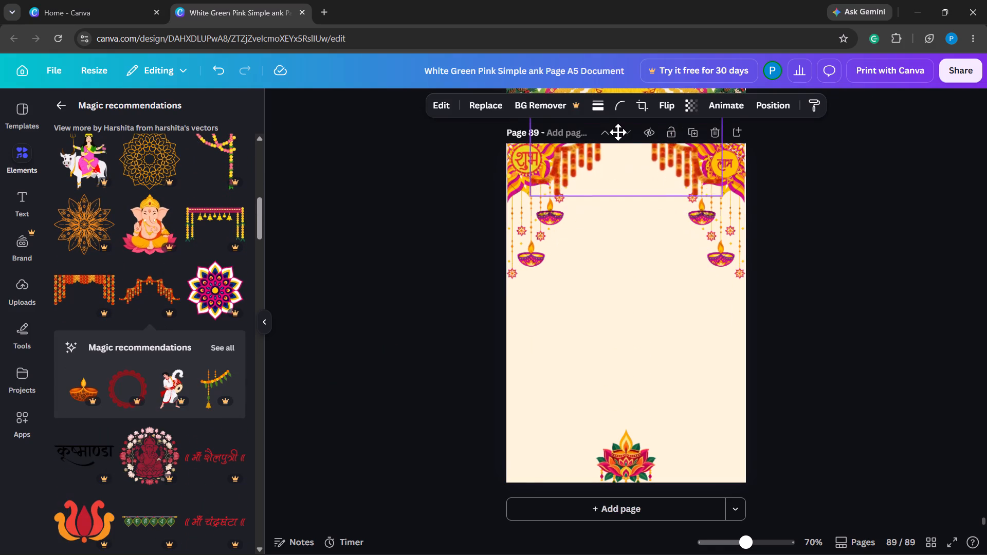
left_click_drag(618, 132, 618, 141)
left_click(793, 204)
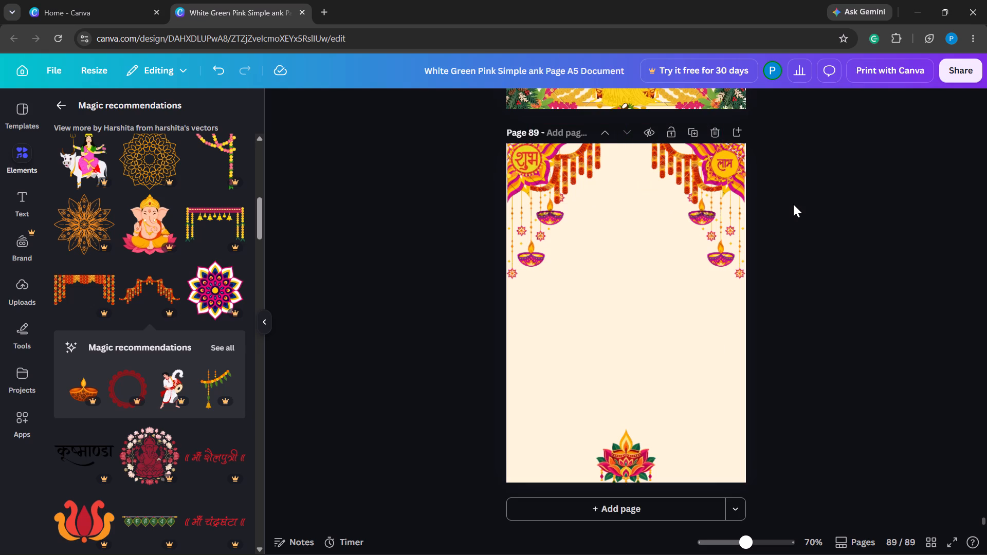
left_click_drag(670, 197, 669, 234)
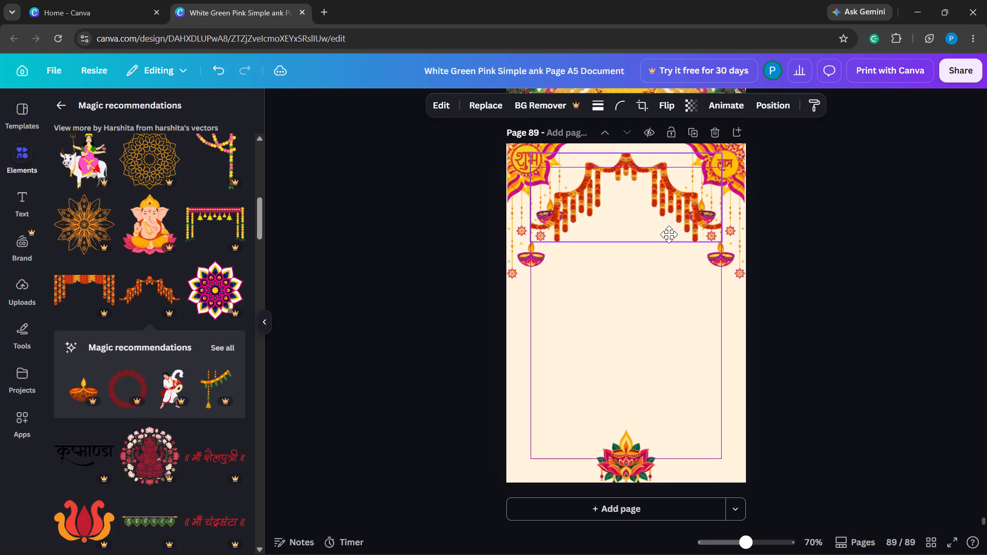
left_click_drag(669, 234, 667, 226)
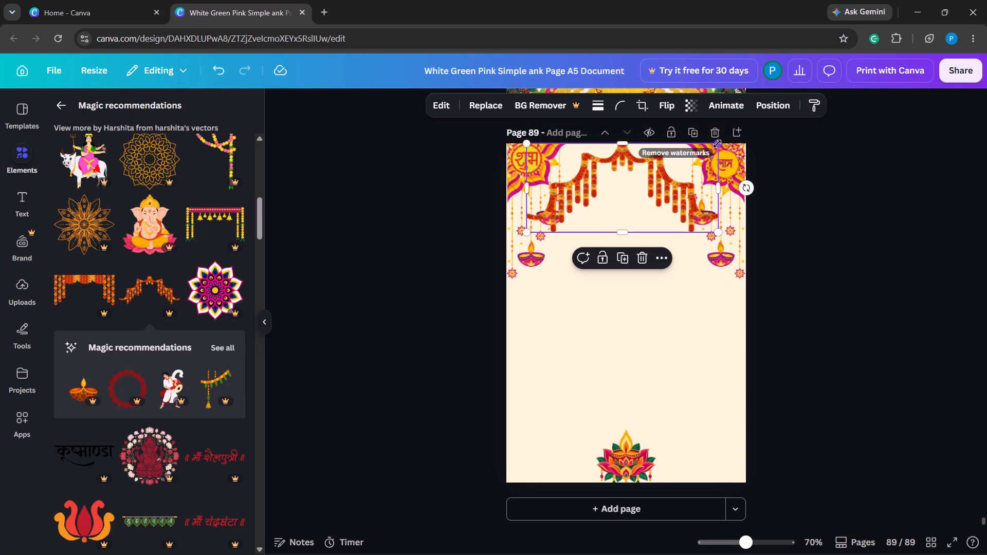
left_click_drag(717, 144, 679, 193)
left_click_drag(625, 210, 638, 195)
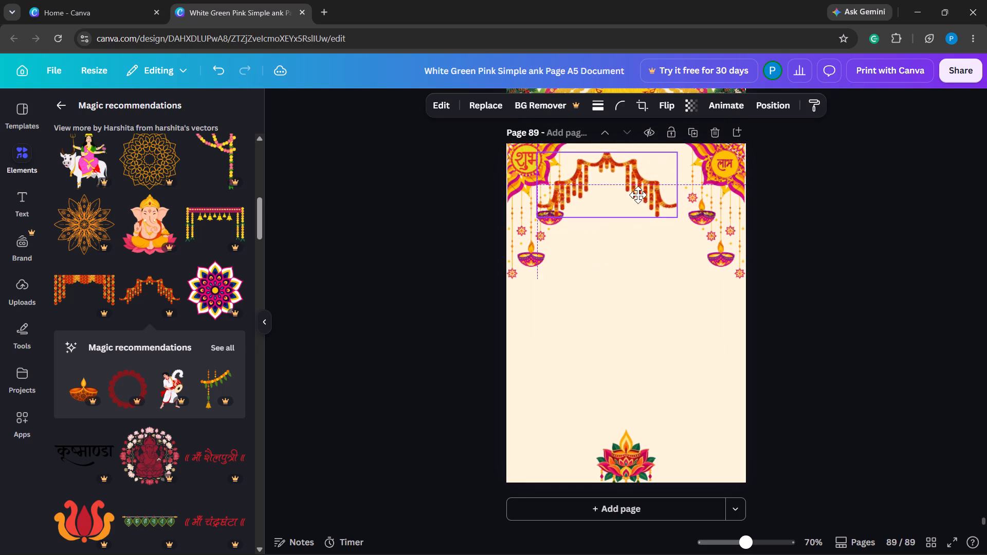
left_click_drag(638, 195, 651, 189)
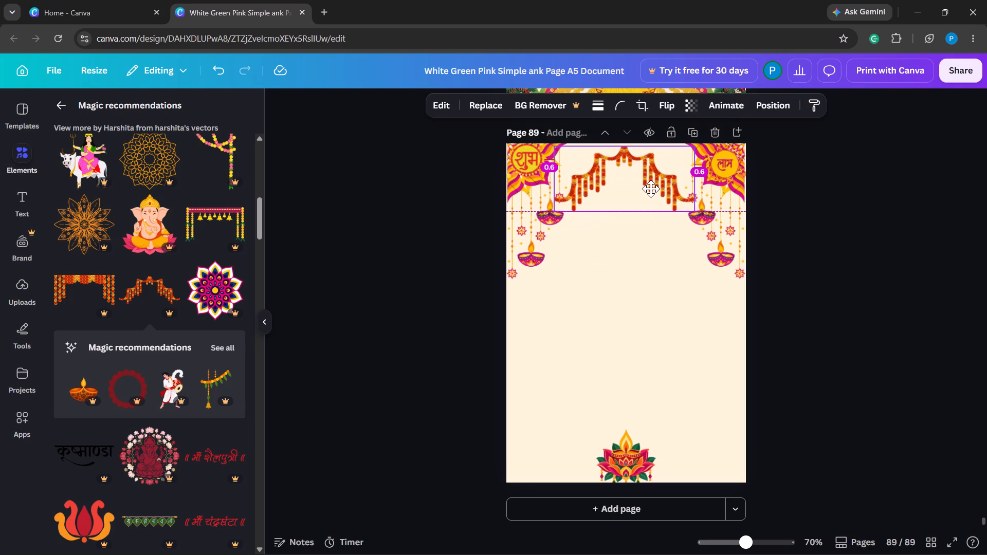
left_click_drag(651, 189, 652, 184)
left_click(834, 205)
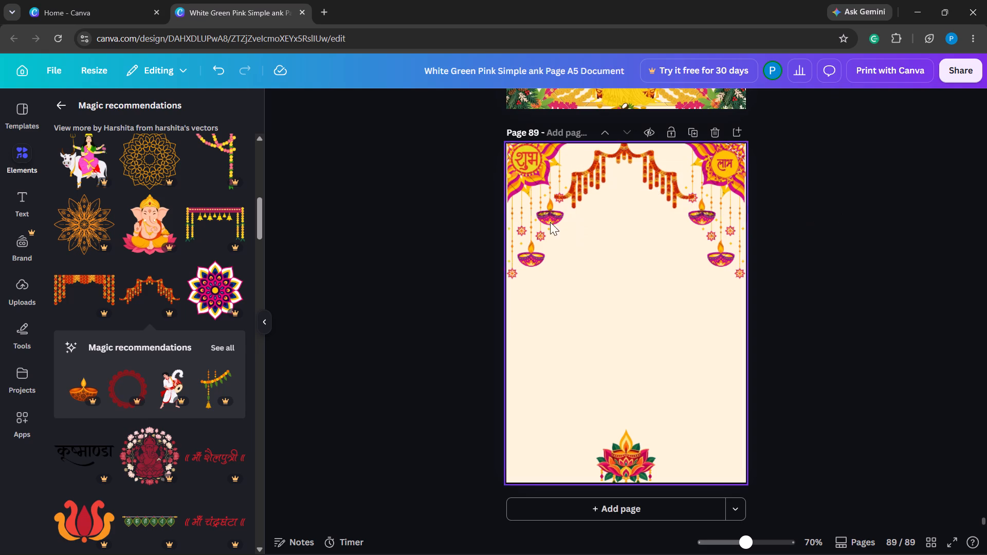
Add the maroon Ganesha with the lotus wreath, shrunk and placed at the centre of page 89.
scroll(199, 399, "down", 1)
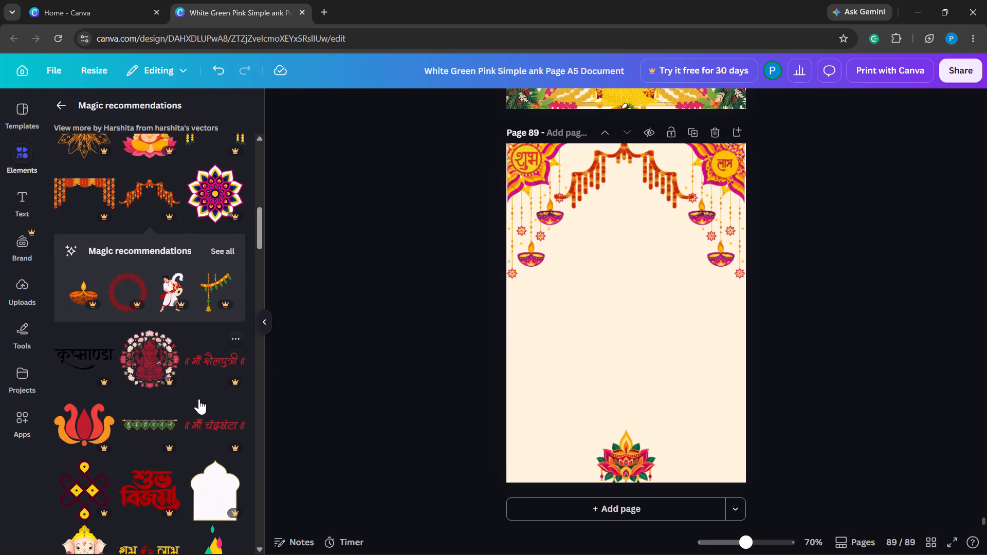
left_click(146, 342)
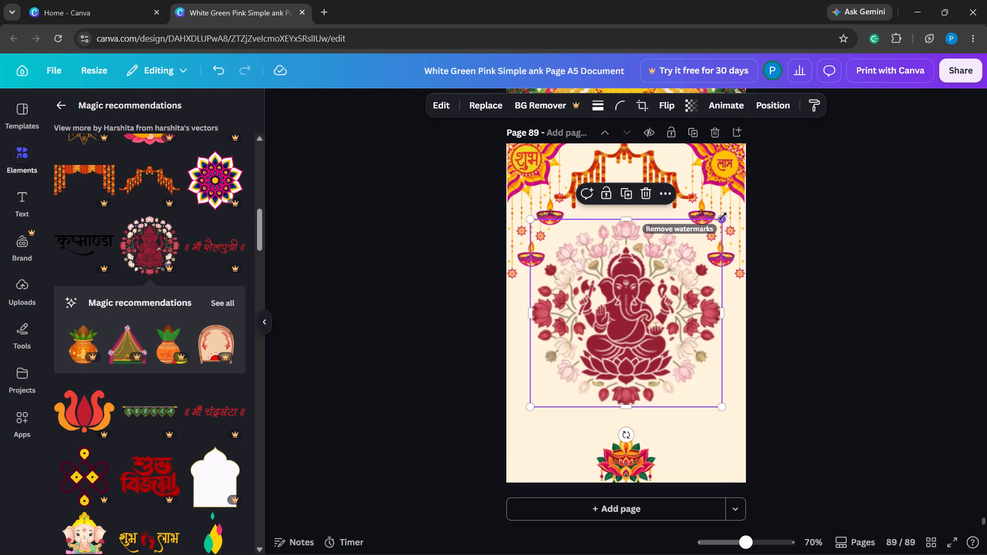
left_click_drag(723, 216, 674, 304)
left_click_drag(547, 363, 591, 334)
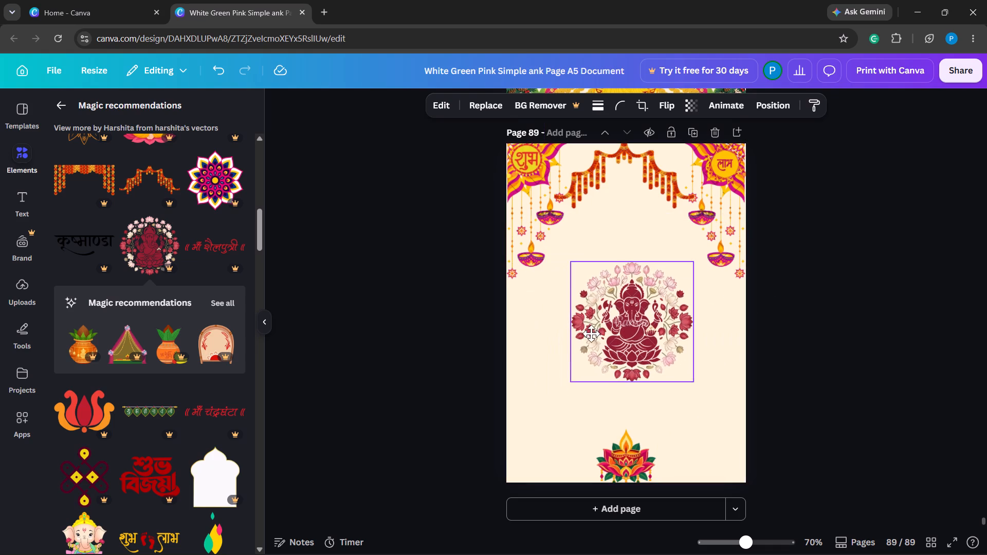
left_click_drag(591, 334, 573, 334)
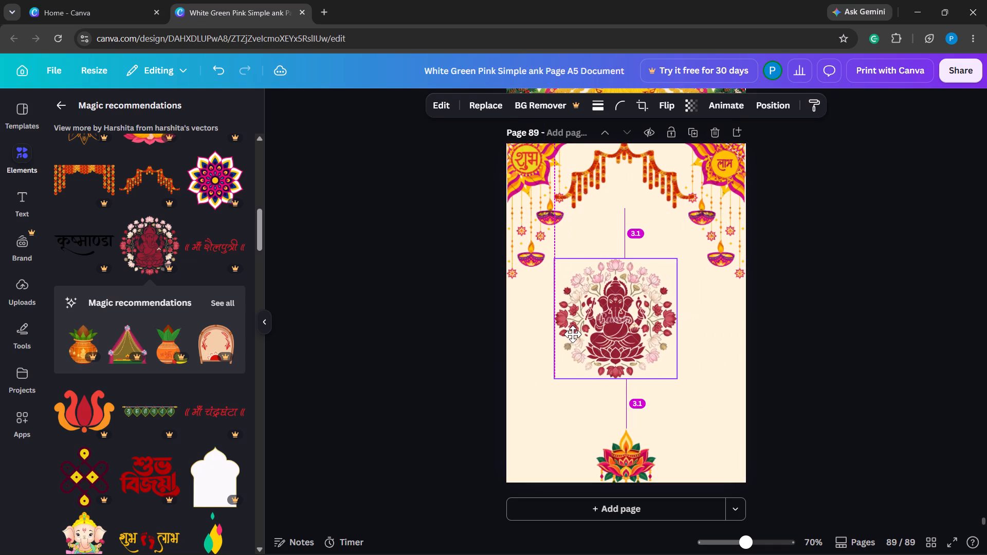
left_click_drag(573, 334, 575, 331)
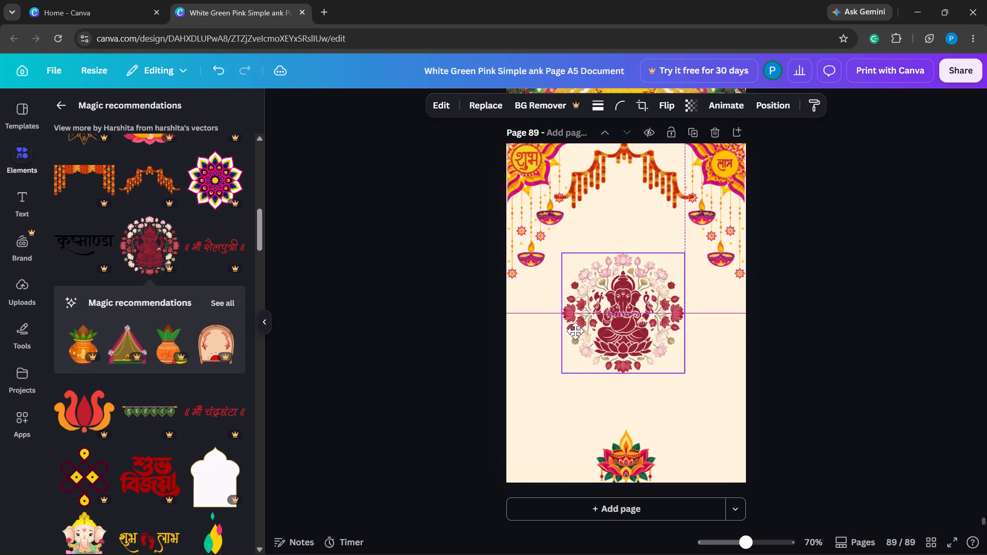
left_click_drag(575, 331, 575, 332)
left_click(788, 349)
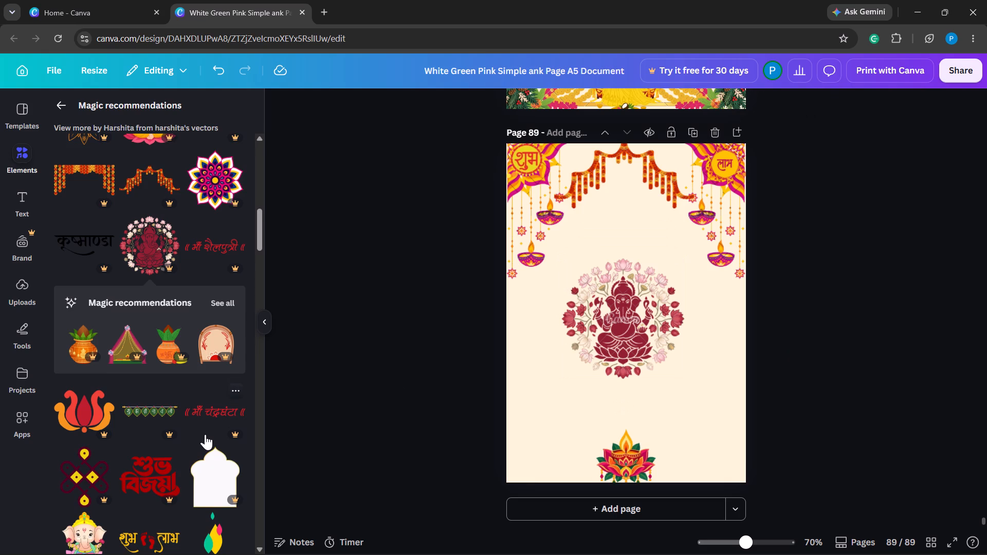
Add the yellow शुभ लाभ lettering with red footprints, shrunk and centred just beneath page 89's marigold garland.
scroll(205, 434, "down", 3)
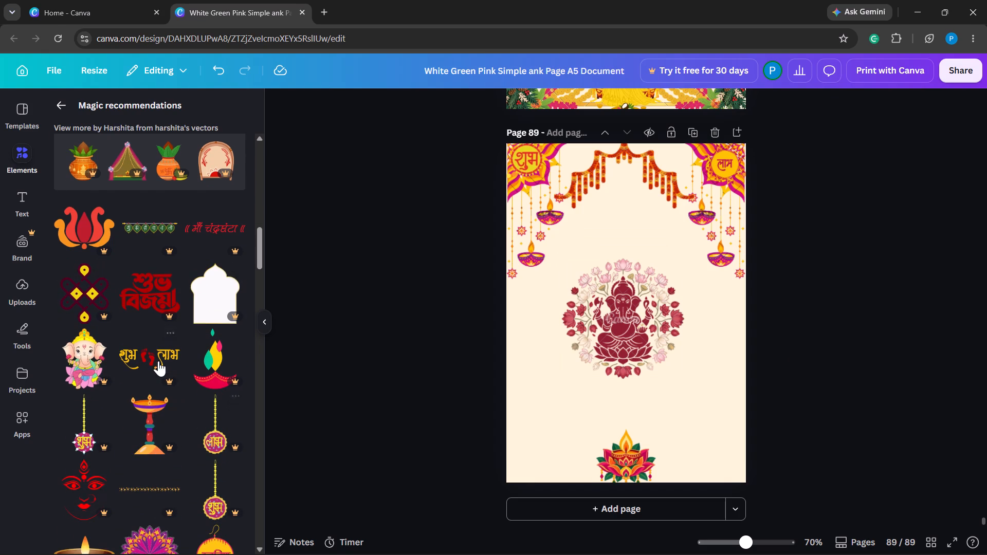
left_click(153, 357)
left_click_drag(660, 321, 664, 227)
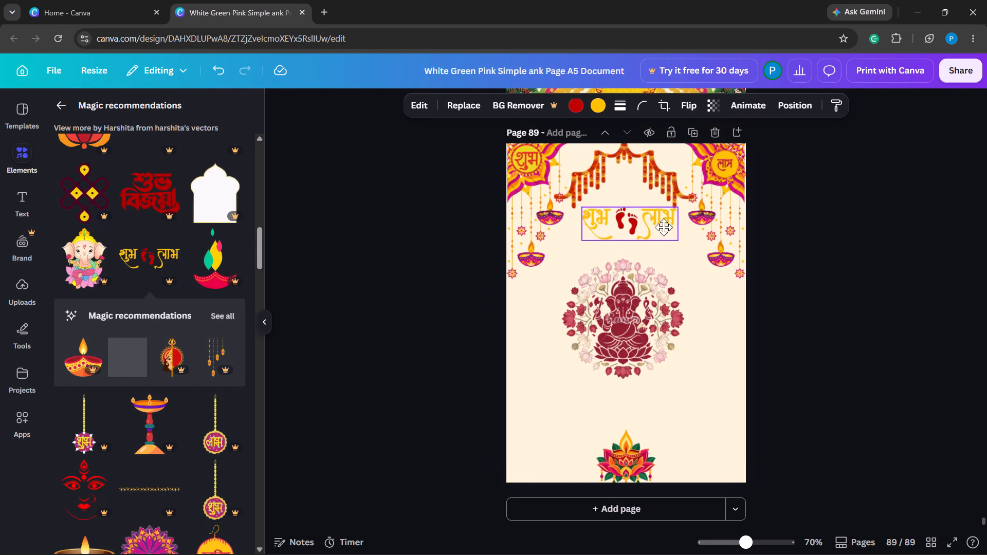
left_click_drag(664, 227, 664, 224)
left_click_drag(677, 196, 659, 220)
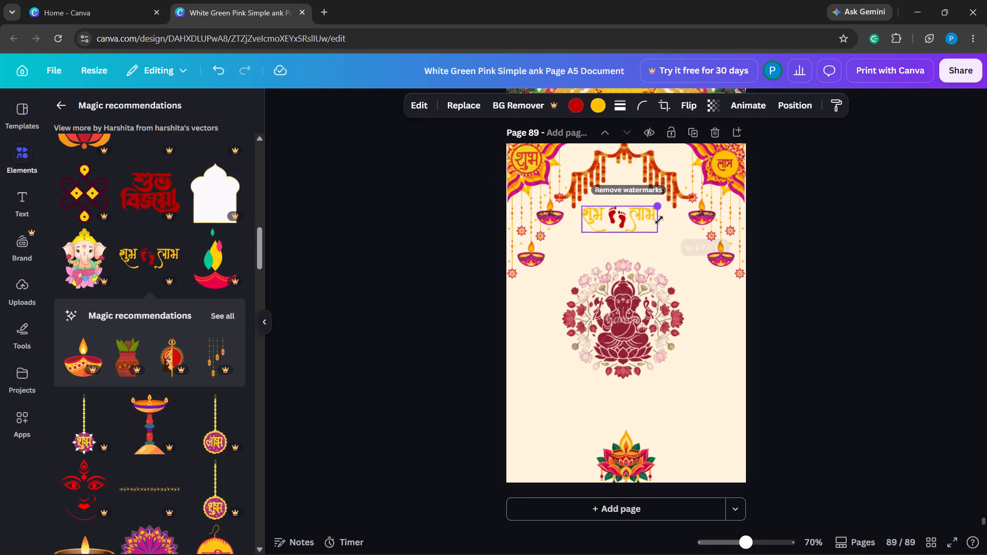
left_click_drag(659, 220, 649, 227)
left_click_drag(628, 229, 636, 222)
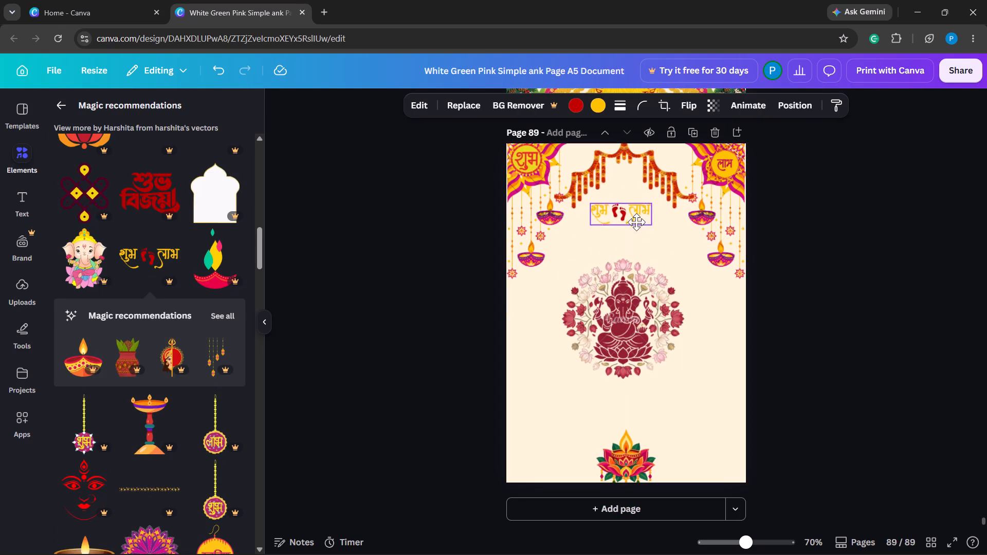
left_click_drag(636, 222, 643, 209)
left_click(773, 242)
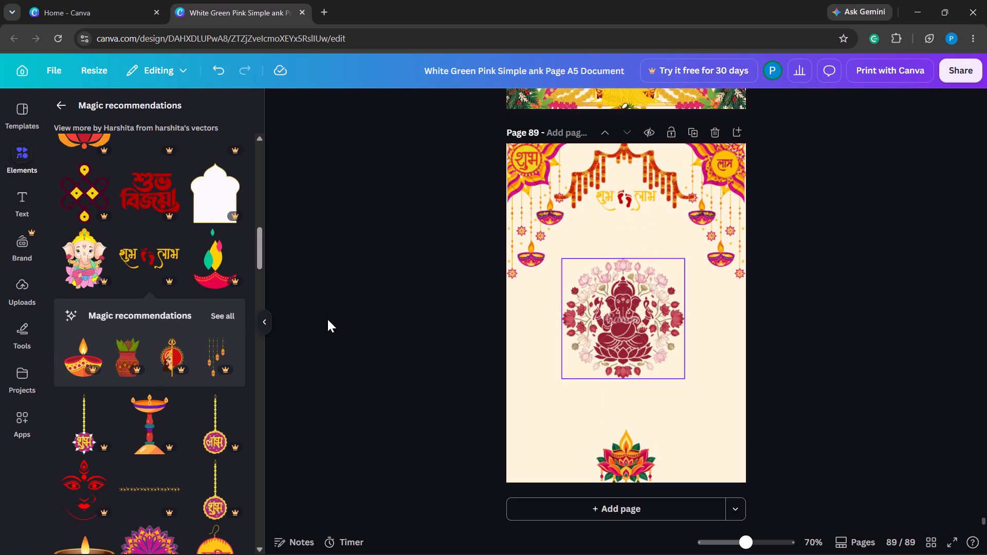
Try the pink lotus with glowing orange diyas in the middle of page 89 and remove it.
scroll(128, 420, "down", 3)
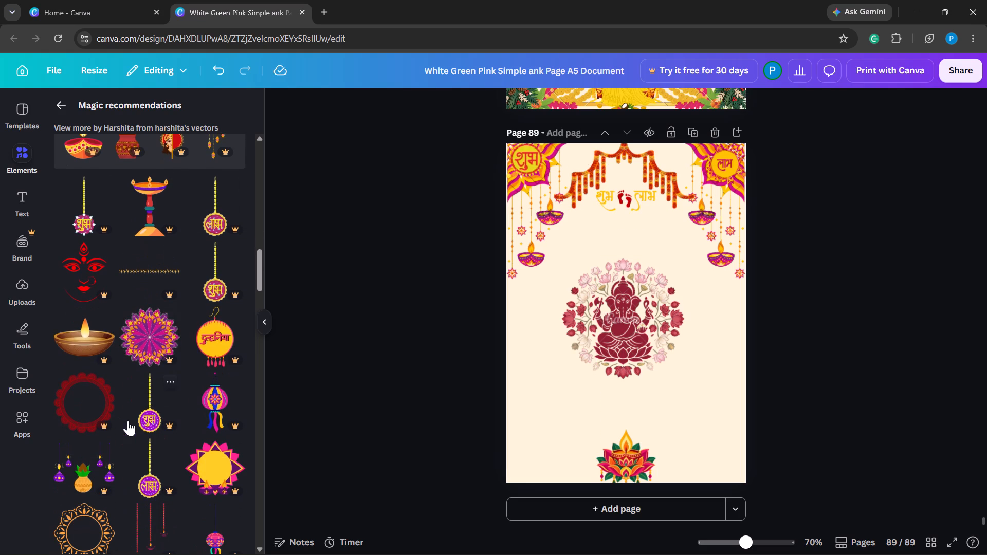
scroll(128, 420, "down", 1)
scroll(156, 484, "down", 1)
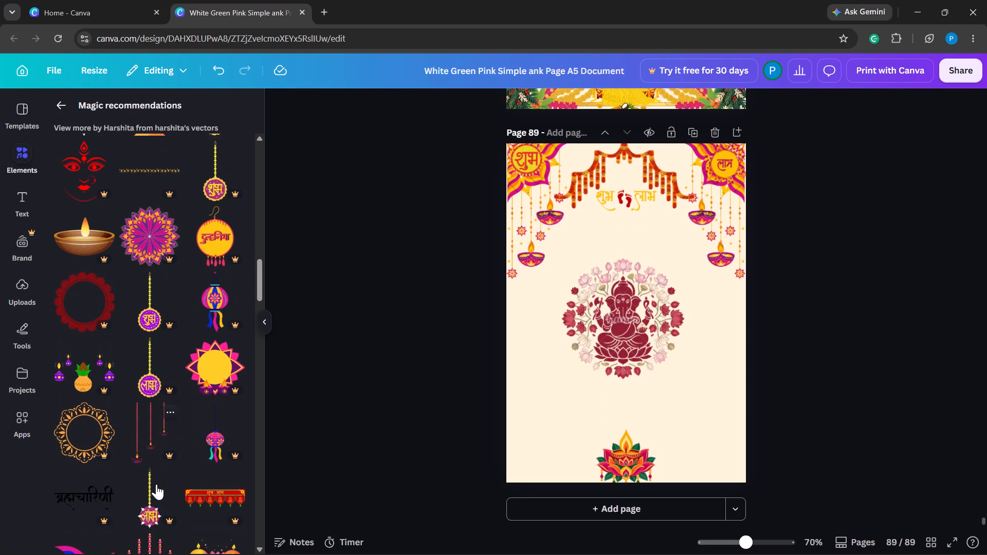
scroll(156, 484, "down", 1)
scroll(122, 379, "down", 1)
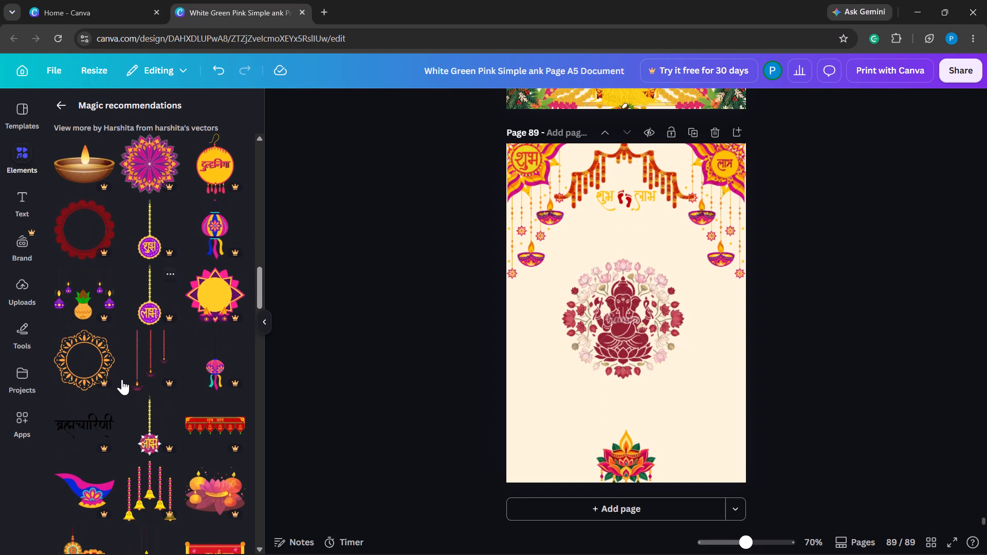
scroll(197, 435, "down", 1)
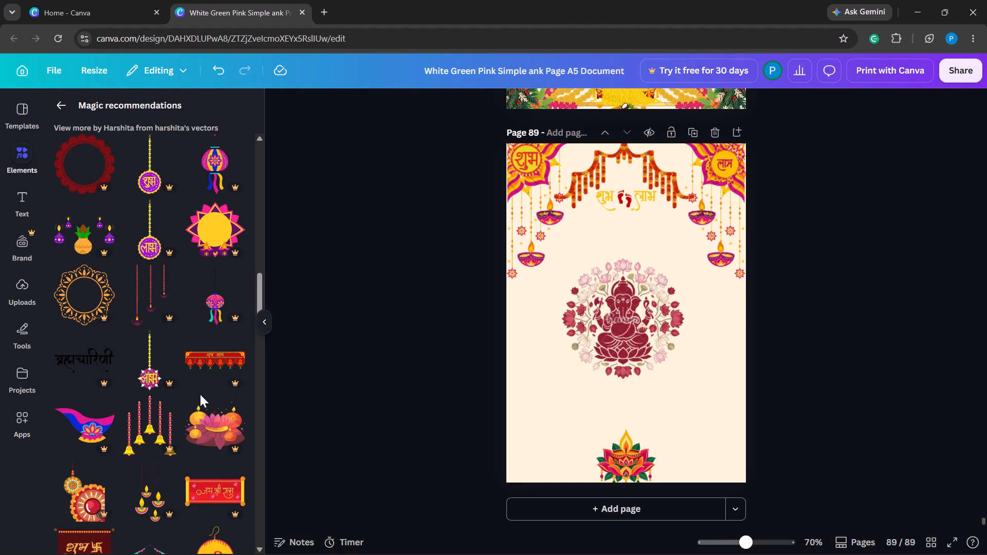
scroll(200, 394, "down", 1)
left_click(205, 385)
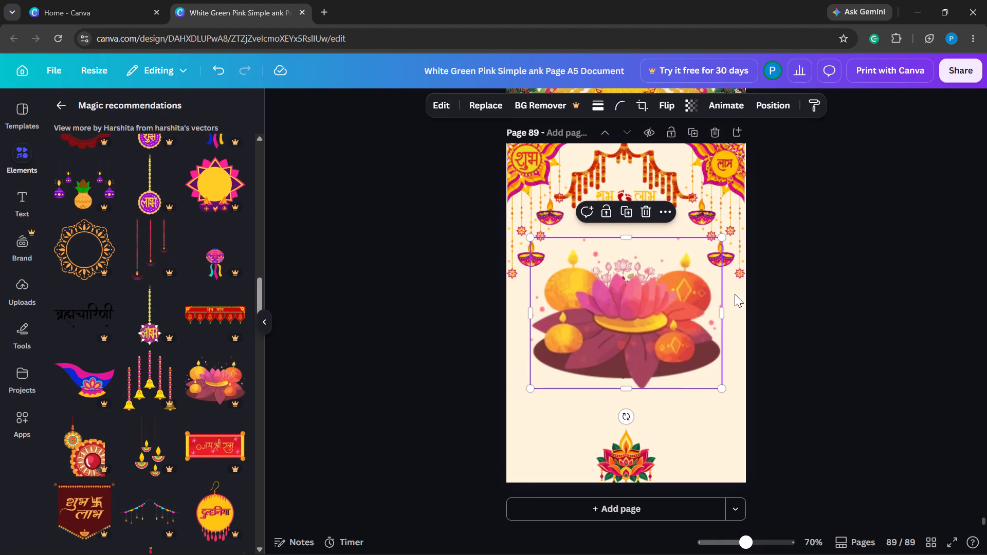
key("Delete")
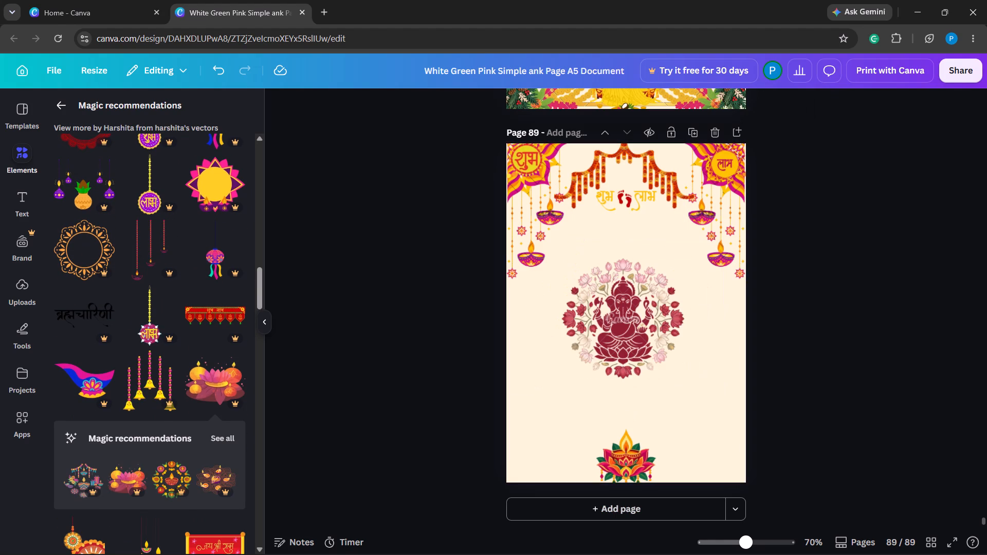
Add the orange Happy Diwali flower mandala and place it at page 89's lower left, clear of the Ganesha.
scroll(140, 429, "down", 9)
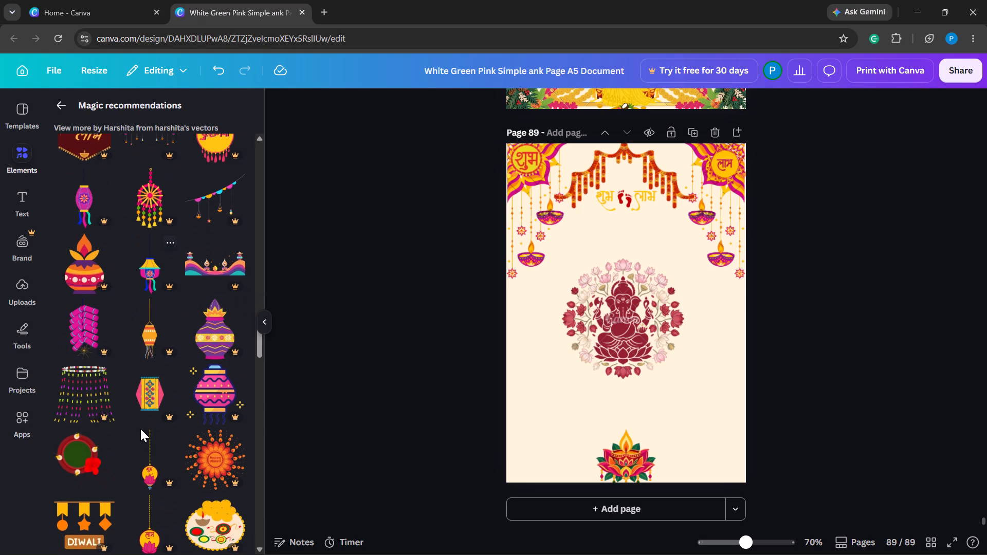
scroll(140, 429, "down", 1)
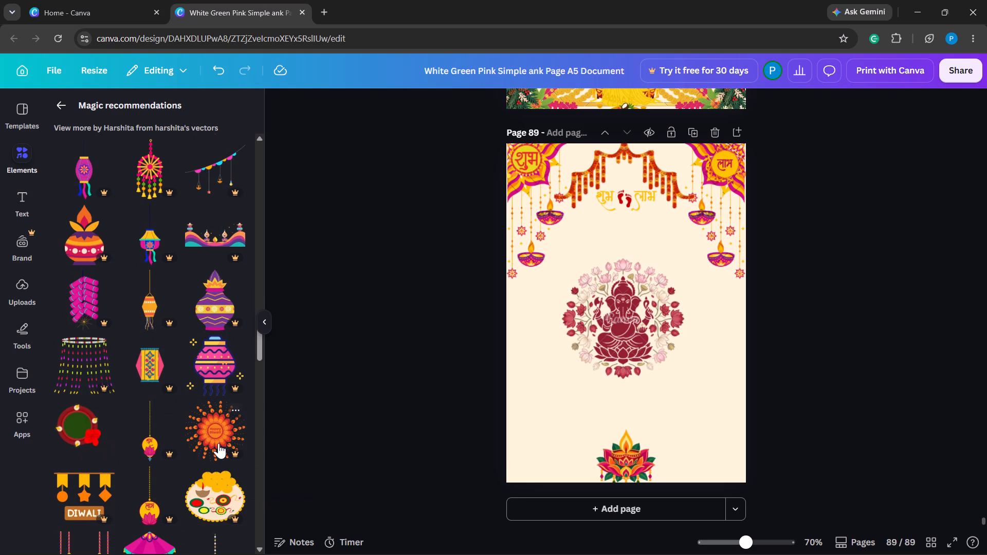
left_click(218, 443)
left_click_drag(646, 287, 599, 336)
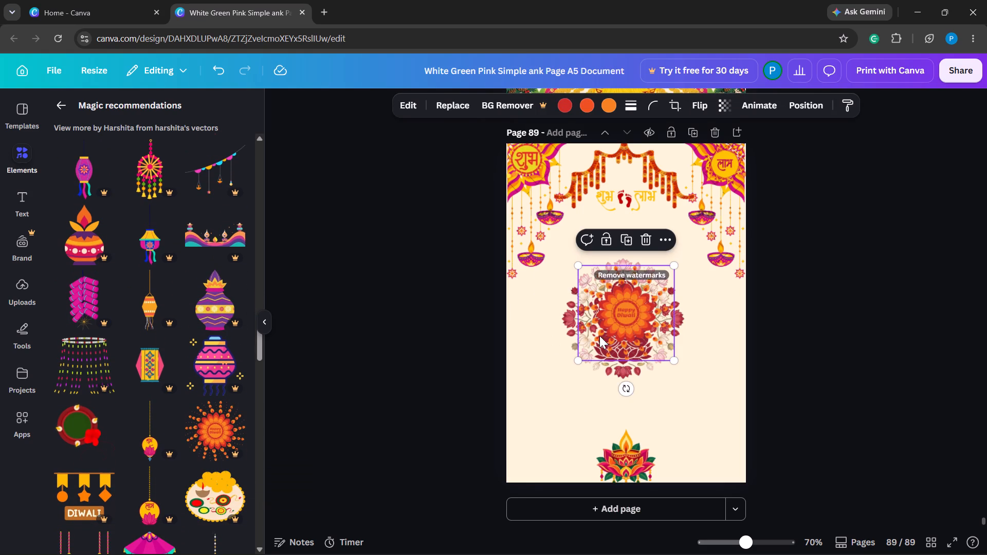
left_click_drag(599, 336, 573, 358)
left_click(601, 334)
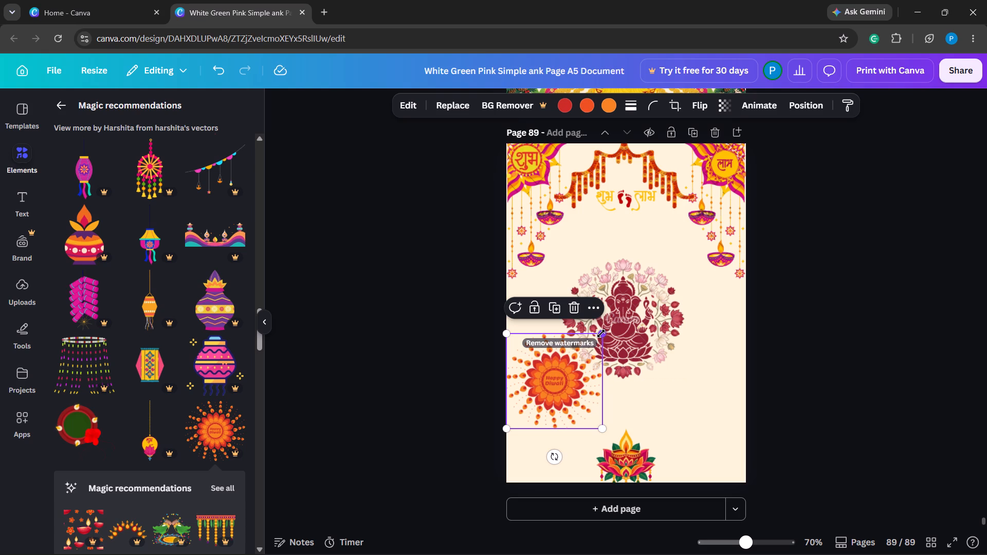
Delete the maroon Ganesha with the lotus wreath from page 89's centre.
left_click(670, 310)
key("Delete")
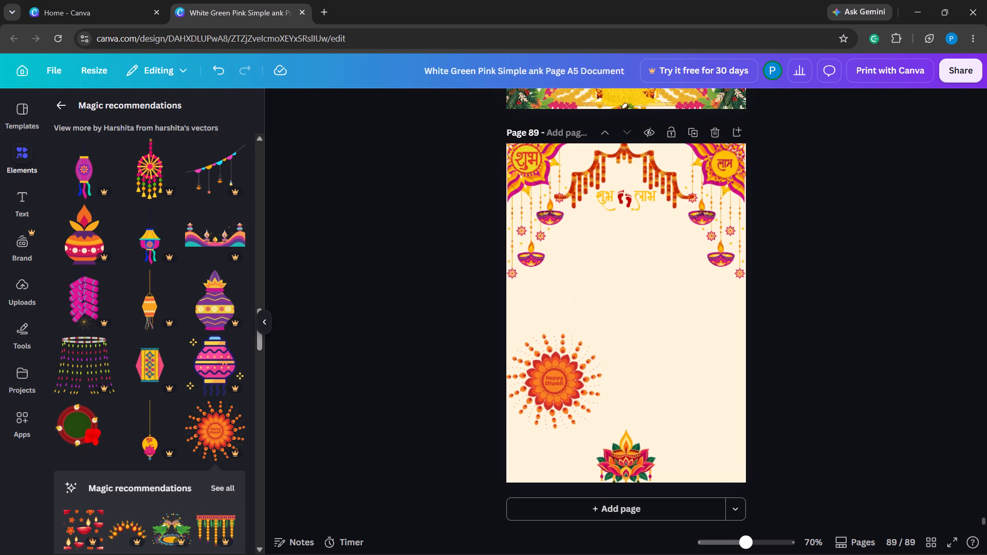
Move the Happy Diwali mandala to the centre of page 89.
left_click_drag(560, 383, 628, 334)
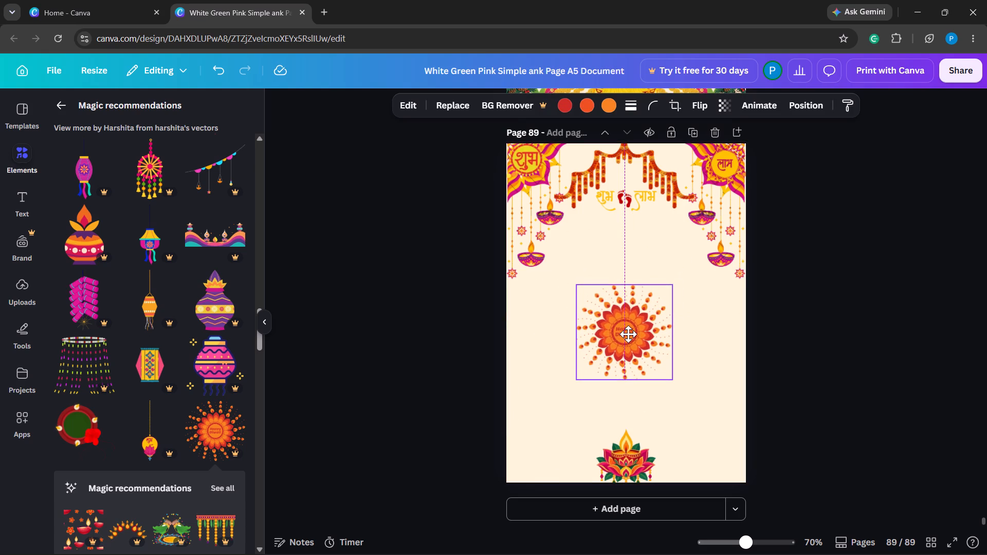
left_click_drag(628, 334, 628, 314)
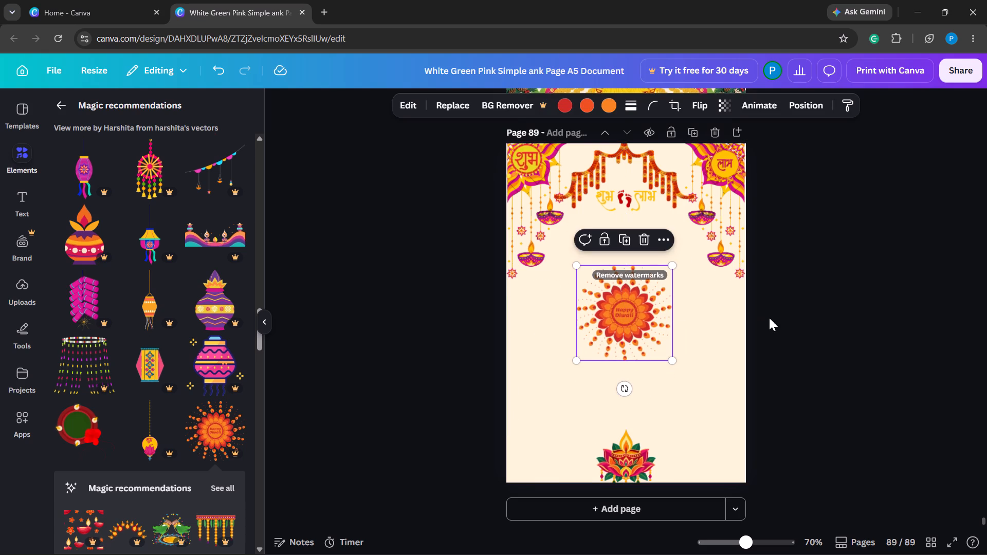
left_click(770, 318)
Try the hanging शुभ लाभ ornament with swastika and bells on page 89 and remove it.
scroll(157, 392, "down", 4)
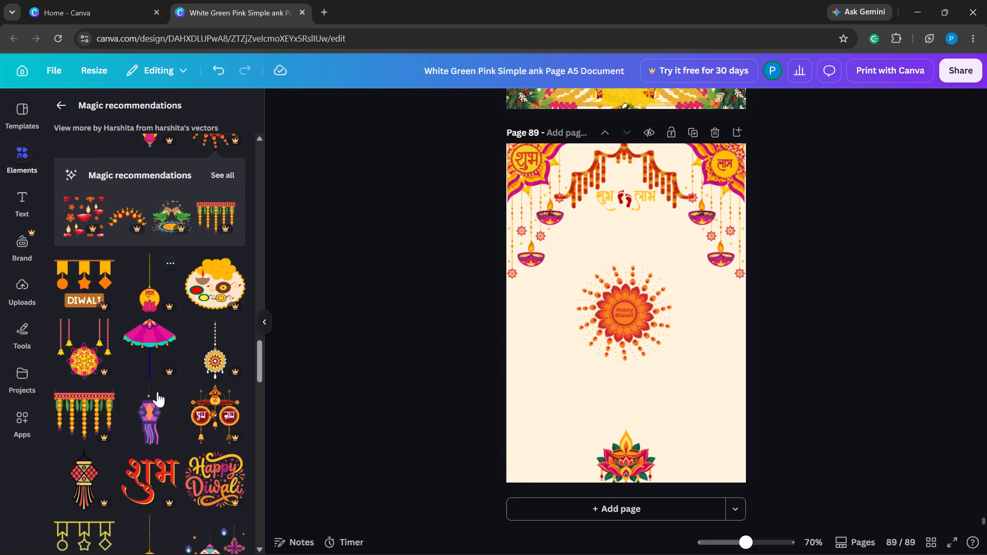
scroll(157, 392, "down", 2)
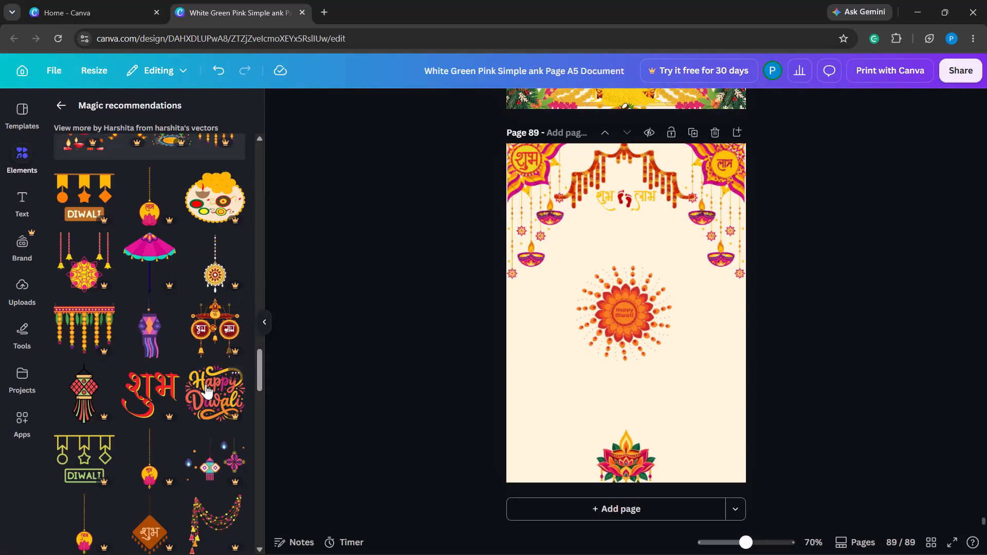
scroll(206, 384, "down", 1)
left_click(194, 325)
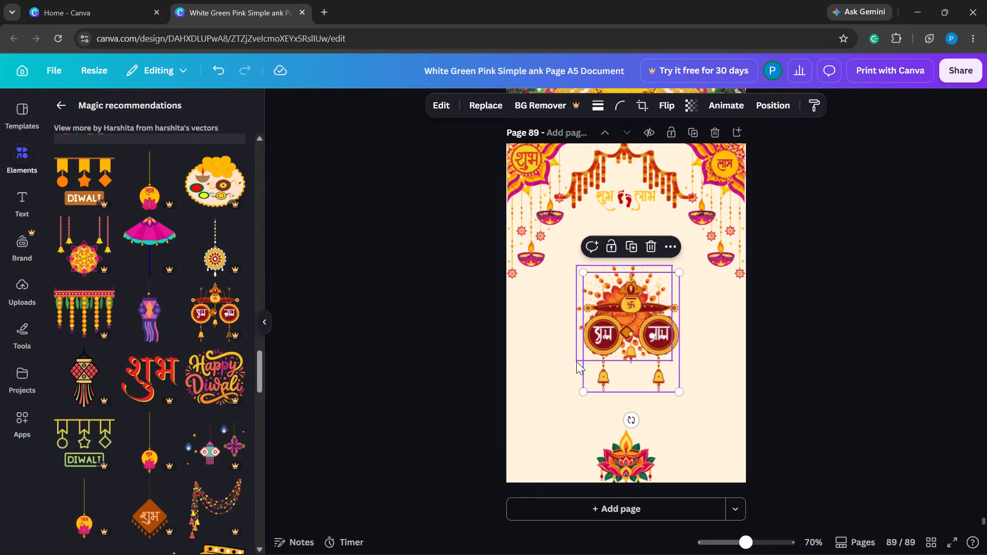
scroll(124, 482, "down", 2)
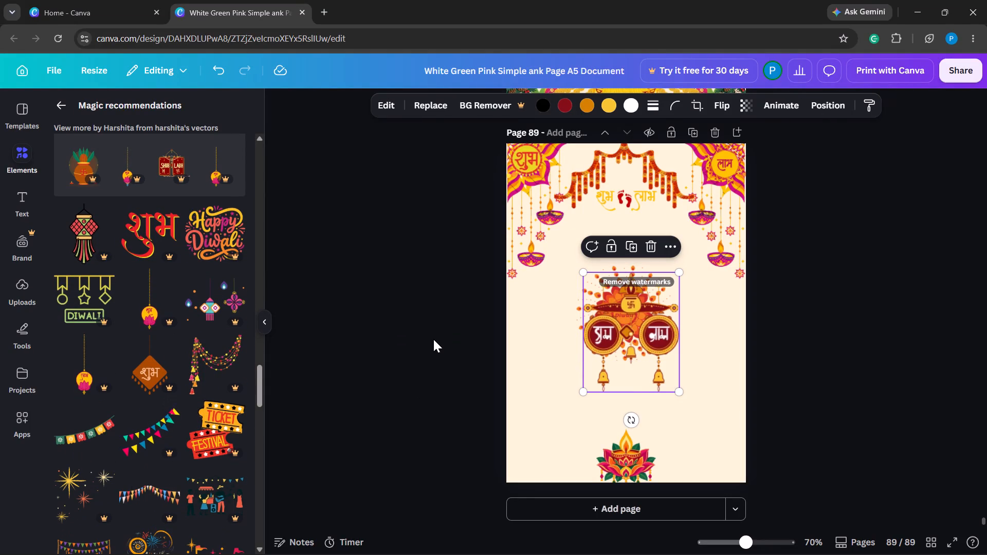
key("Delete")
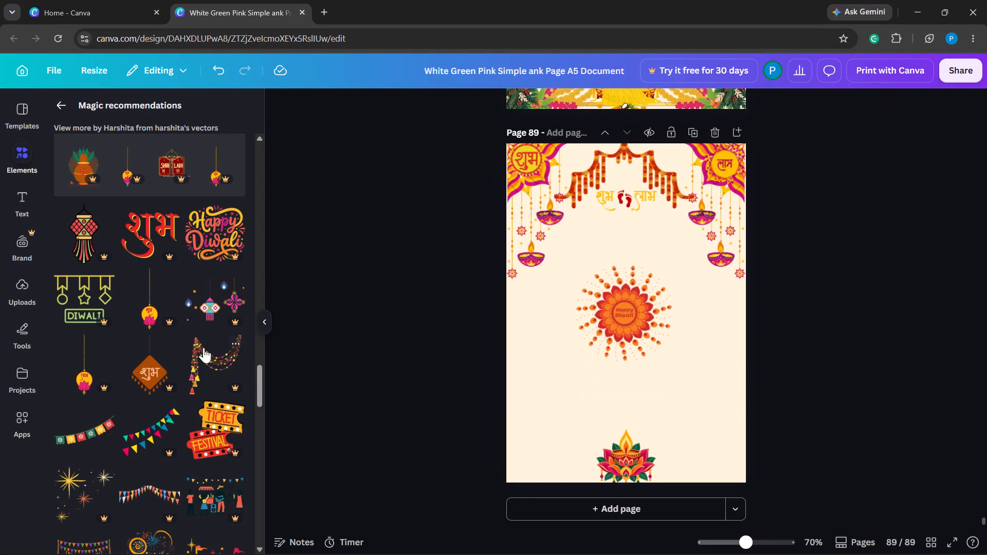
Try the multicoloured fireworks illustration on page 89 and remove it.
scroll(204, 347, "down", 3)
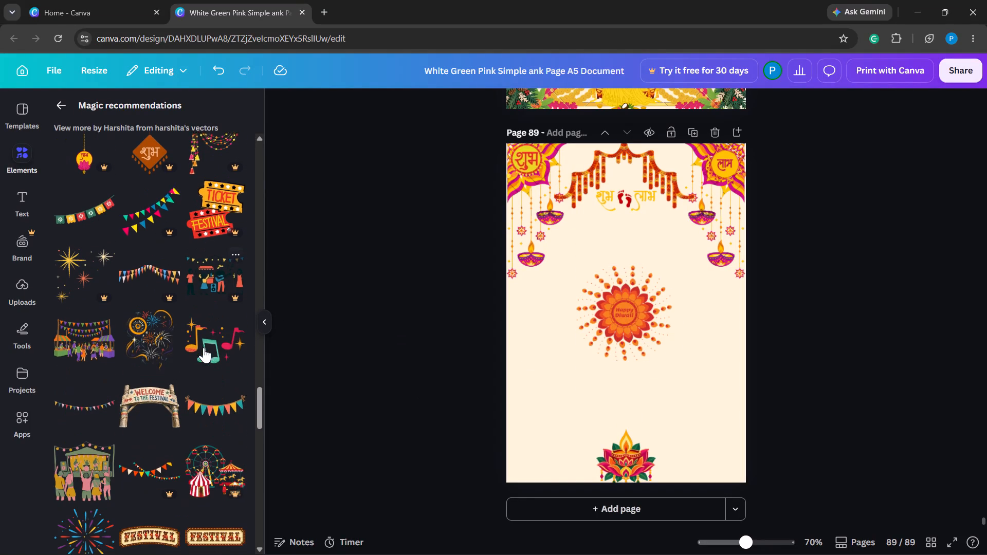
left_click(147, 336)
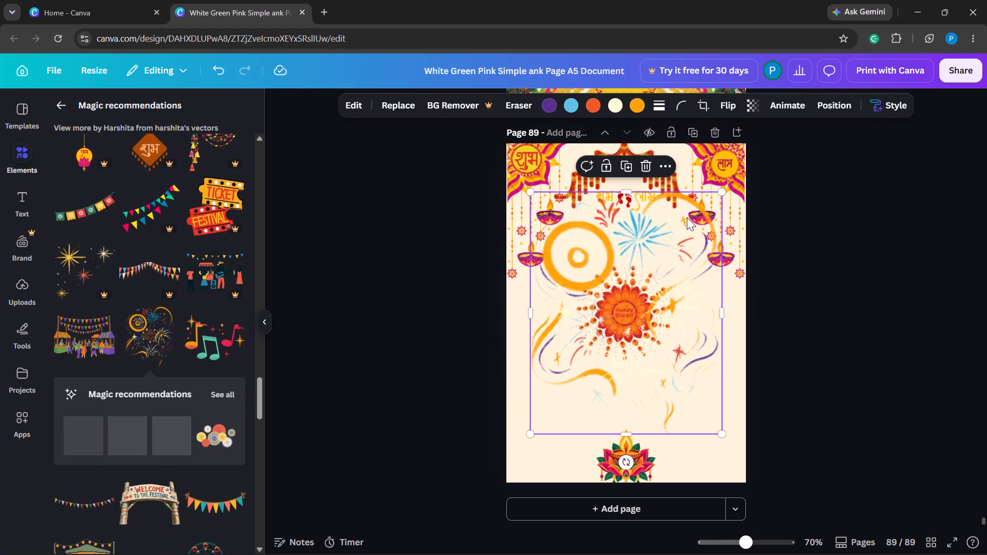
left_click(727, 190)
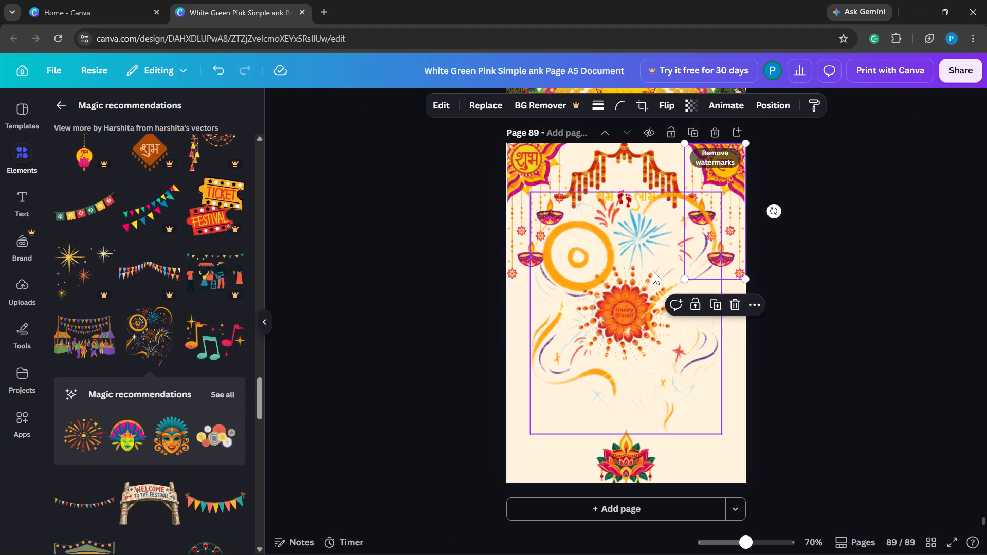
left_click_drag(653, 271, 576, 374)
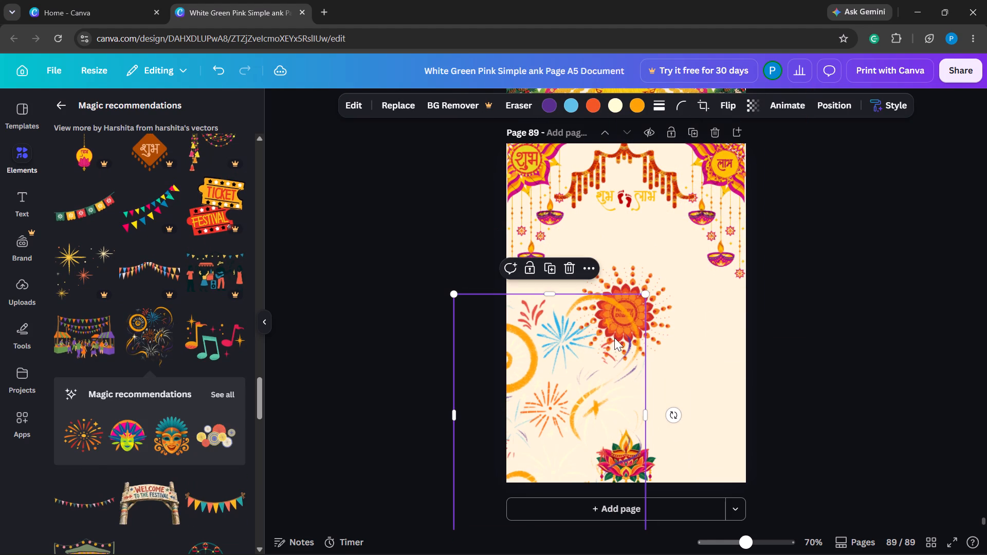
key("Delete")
Add the multicoloured cluster of bursting fireworks to page 89, shrink it and place it left of the Happy Diwali mandala.
scroll(39, 417, "down", 1)
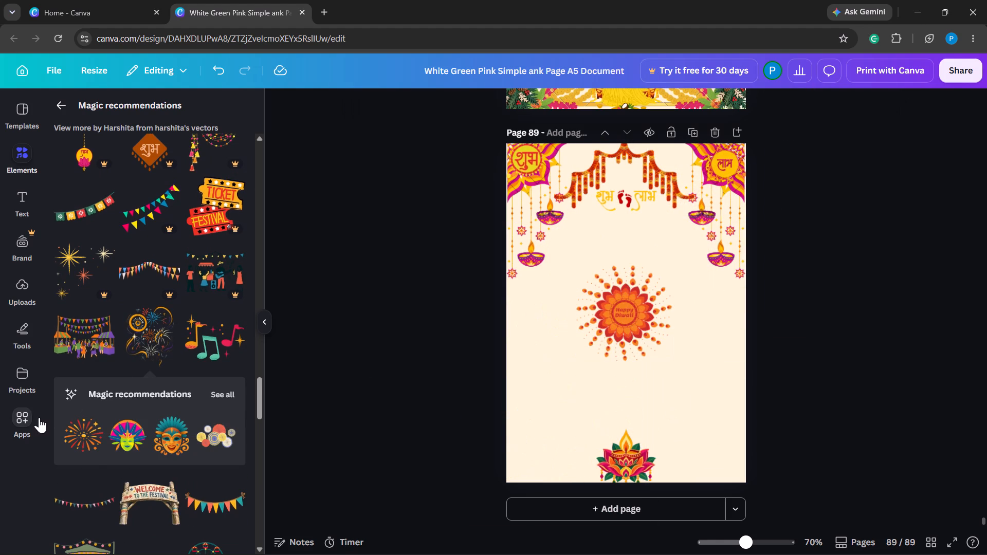
scroll(160, 371, "down", 1)
left_click(216, 290)
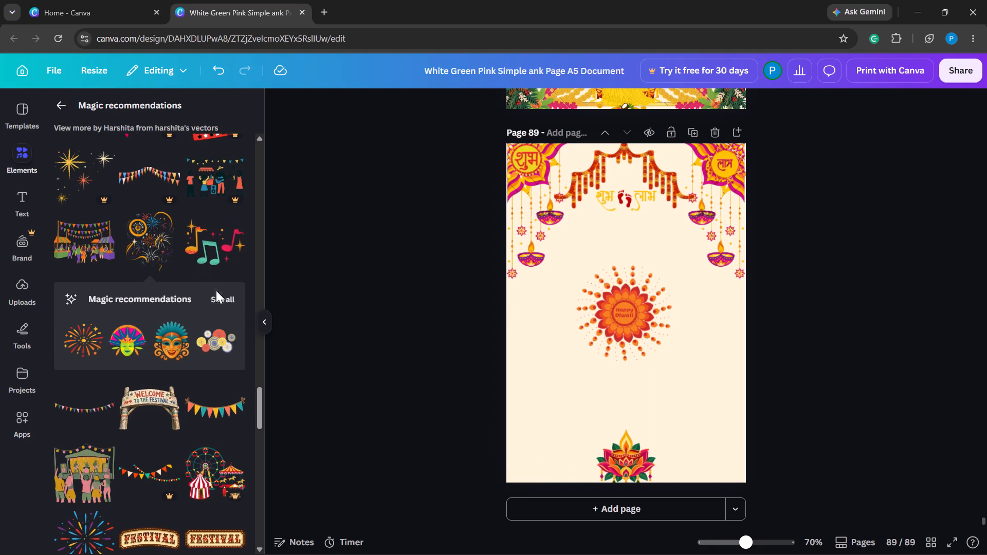
scroll(170, 392, "down", 3)
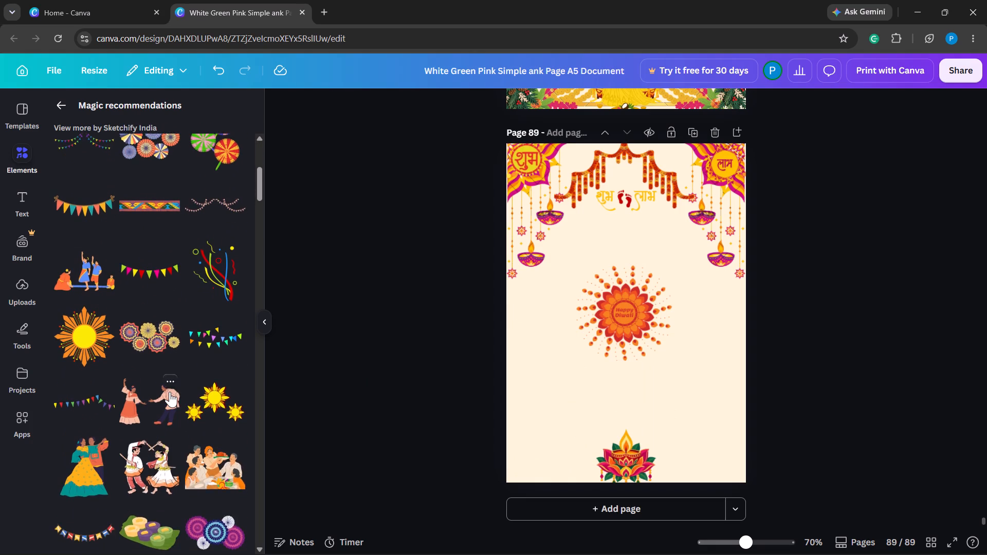
scroll(170, 392, "down", 3)
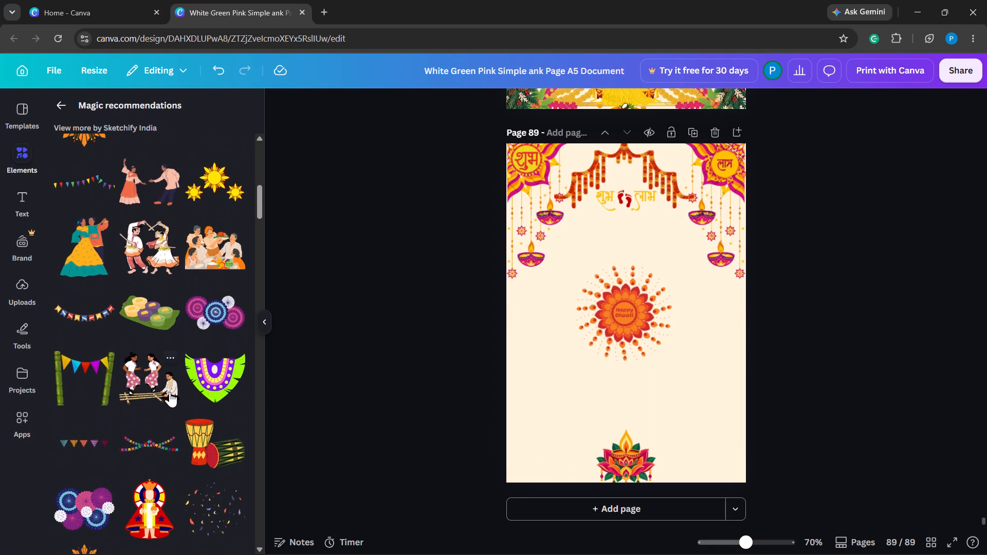
scroll(170, 392, "down", 3)
left_click(221, 269)
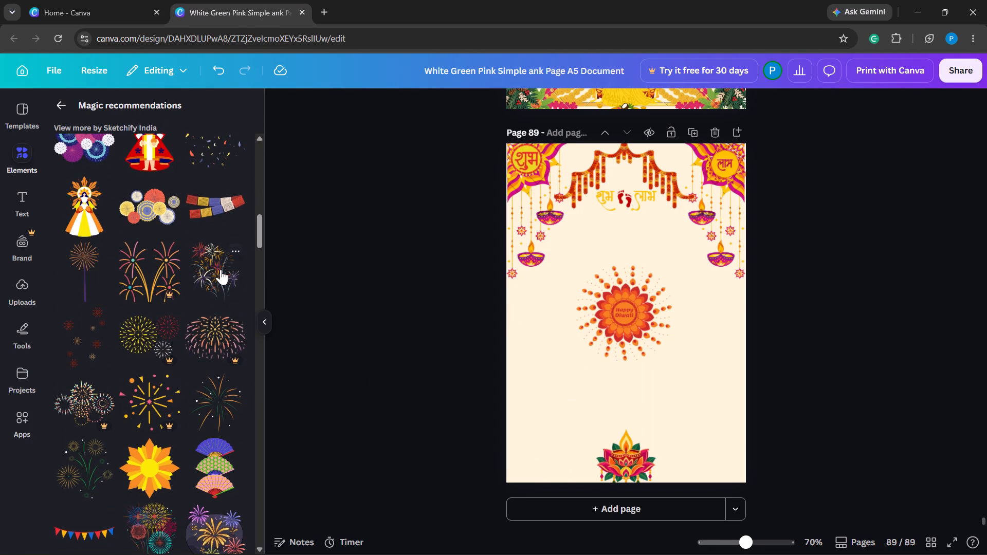
left_click_drag(723, 199, 709, 219)
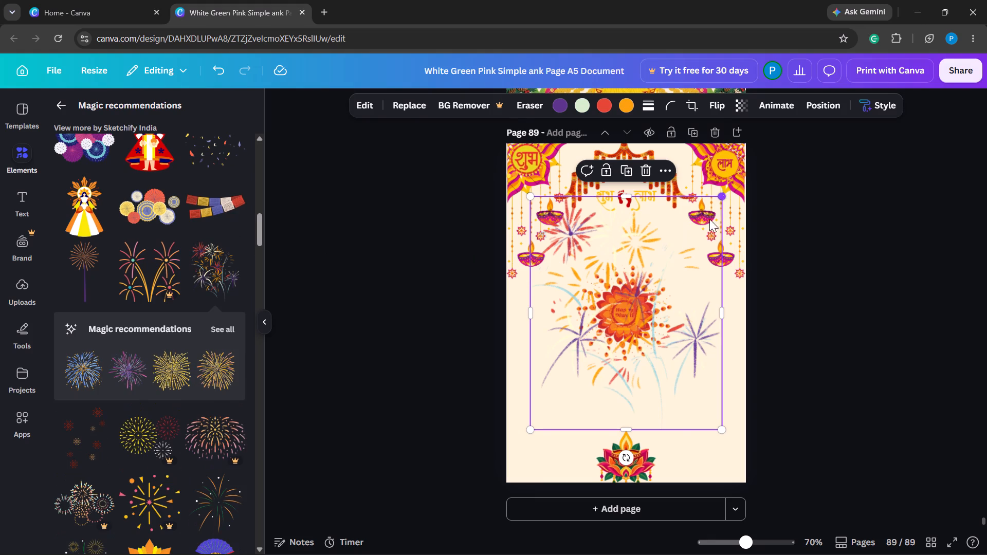
left_click_drag(709, 219, 637, 298)
left_click_drag(595, 334, 560, 288)
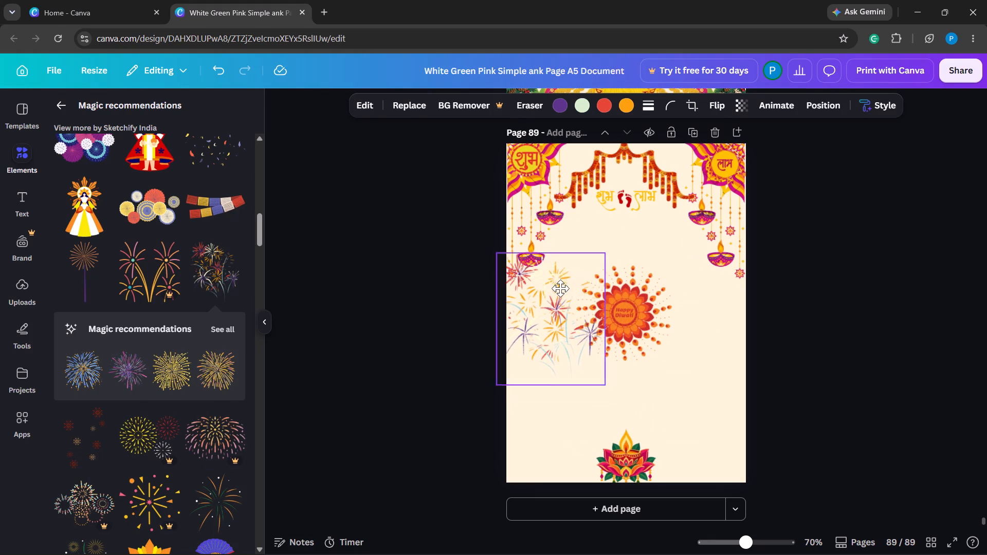
left_click_drag(560, 288, 557, 285)
Add a second copy of the small fireworks cluster and place it right of the mandala, level with the first.
left_click(223, 279)
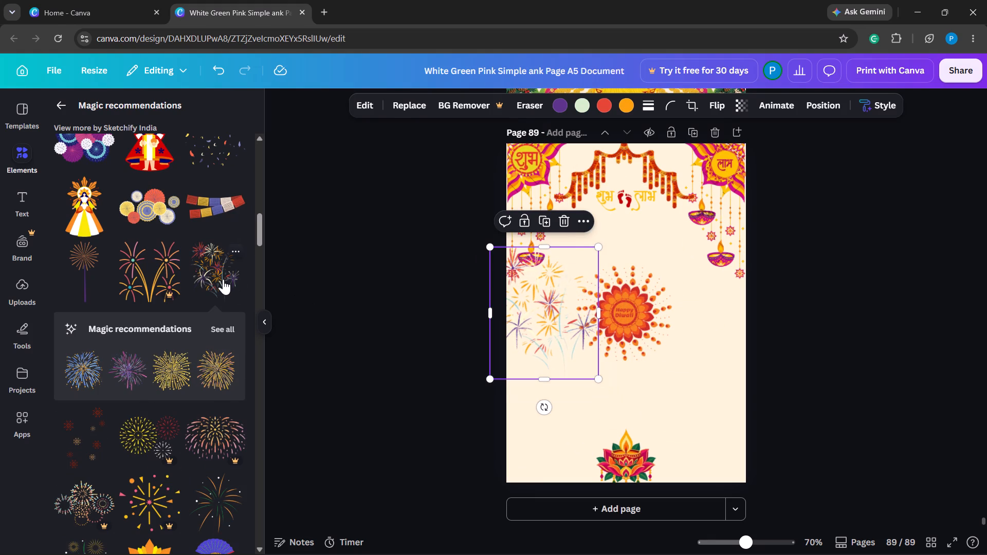
left_click_drag(632, 305, 733, 296)
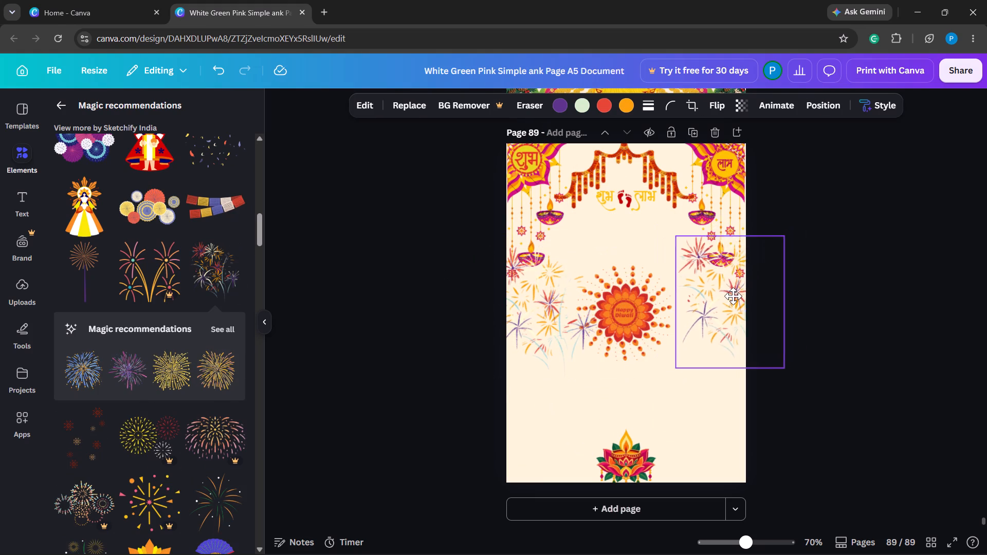
left_click_drag(733, 296, 726, 299)
left_click(826, 325)
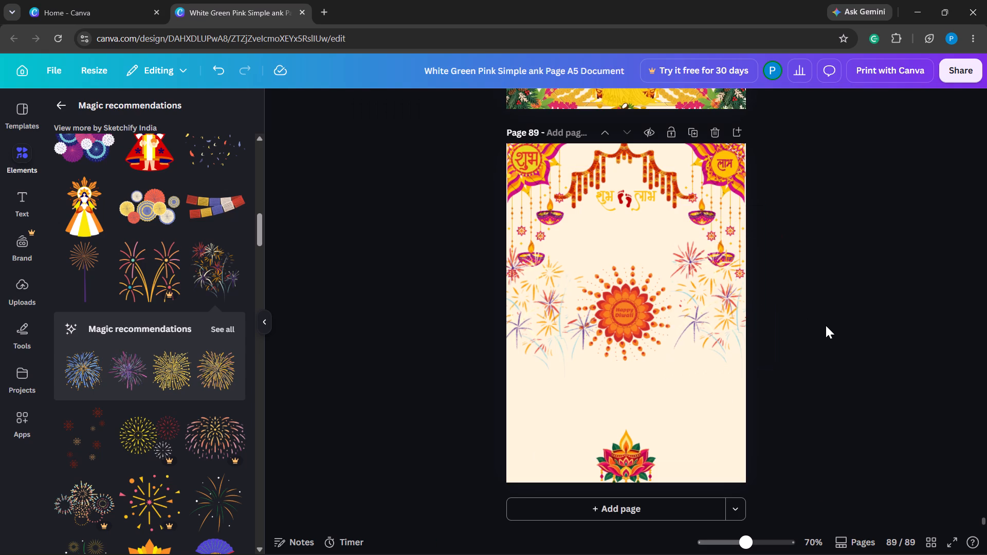
Add the vertical hanging string of orange diyas to page 89, shrink it and place it just left of the bottom lotus diya.
scroll(244, 422, "down", 4)
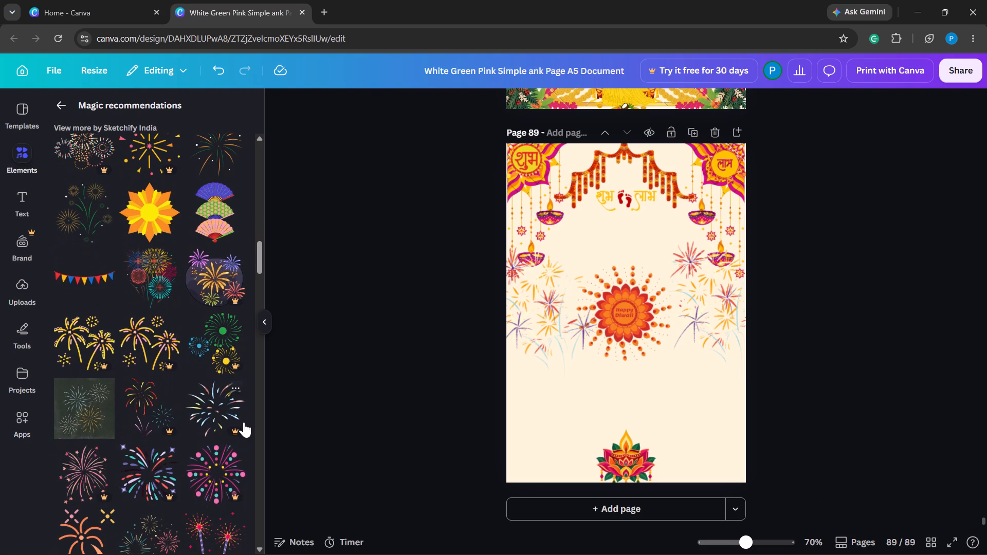
scroll(244, 422, "down", 8)
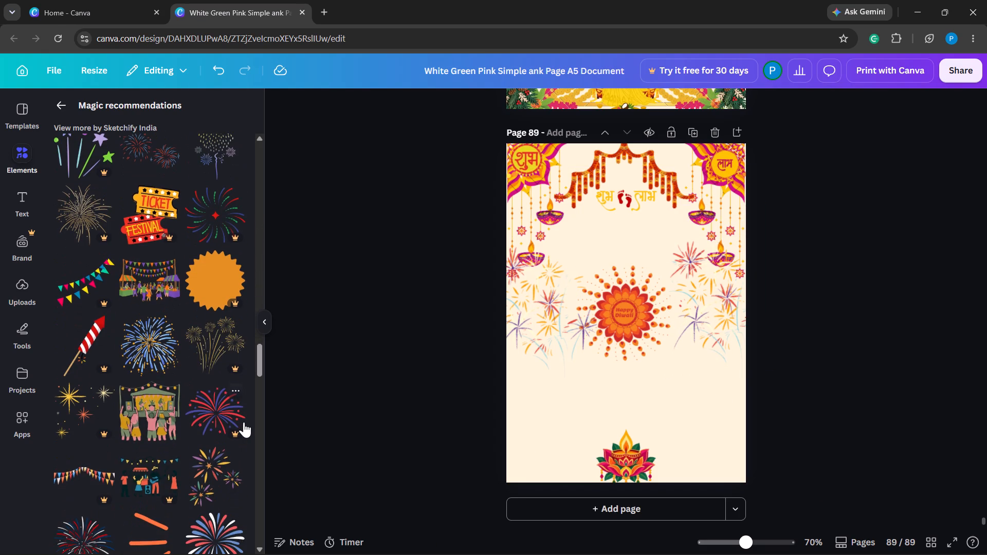
left_click(64, 107)
scroll(122, 305, "down", 1)
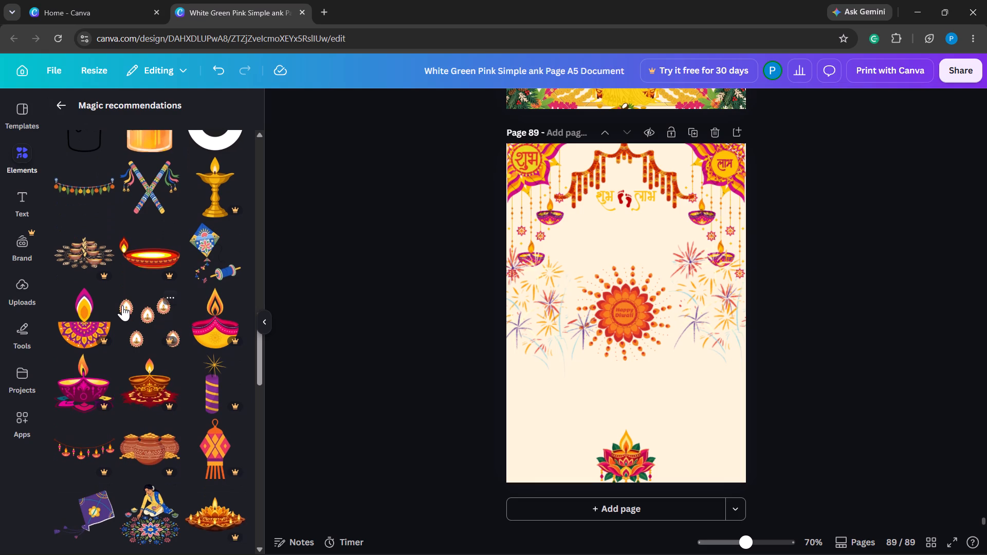
scroll(143, 400, "down", 2)
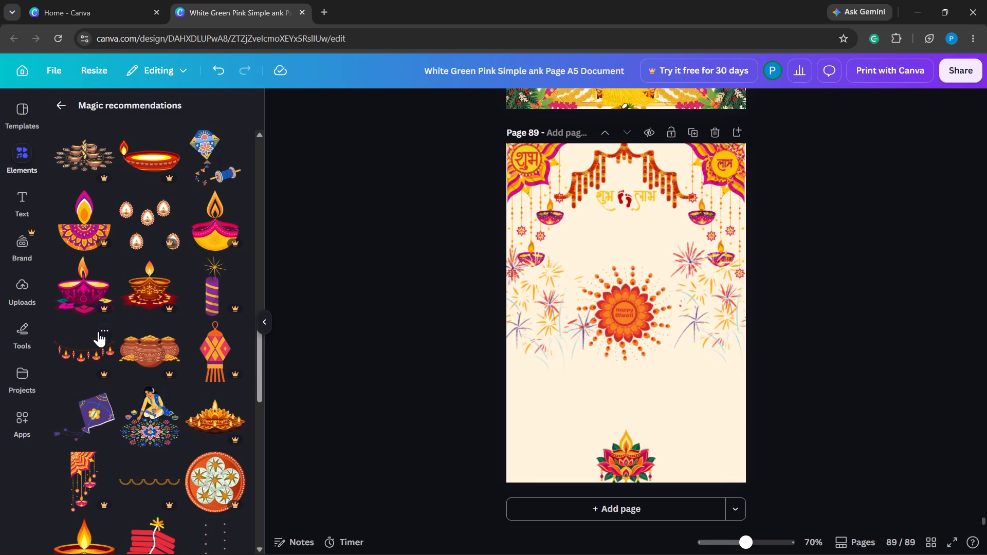
scroll(86, 345, "down", 2)
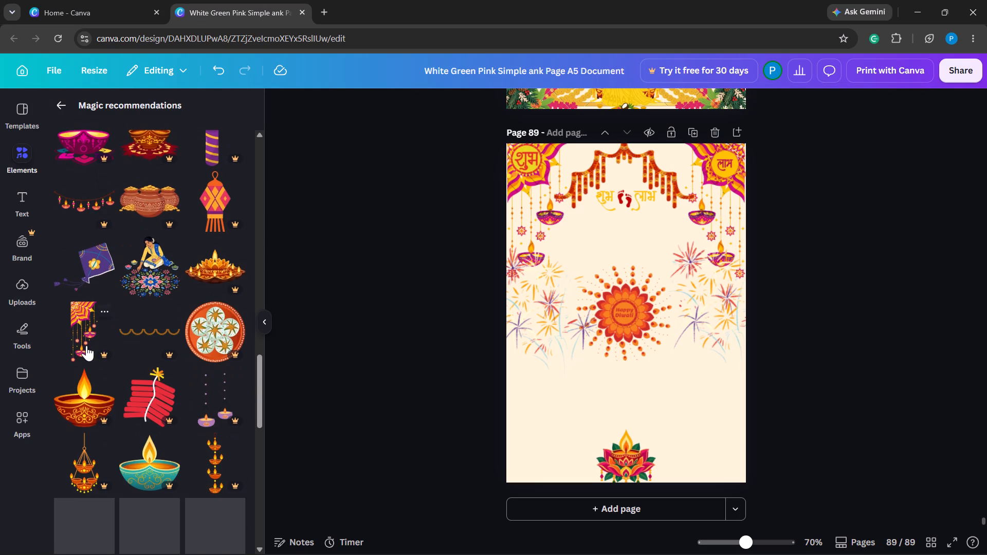
scroll(86, 345, "down", 1)
left_click(214, 381)
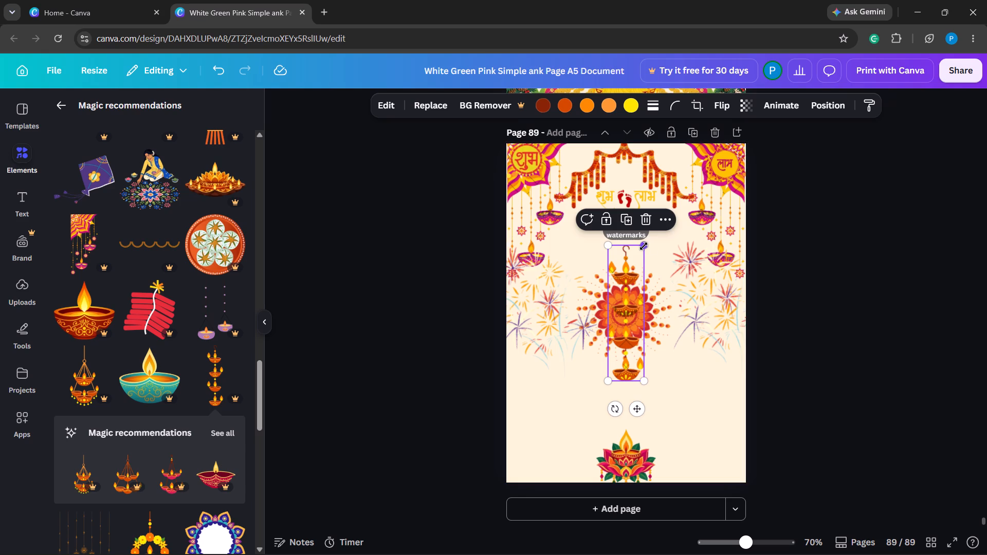
left_click_drag(644, 246, 632, 290)
left_click_drag(625, 314, 582, 420)
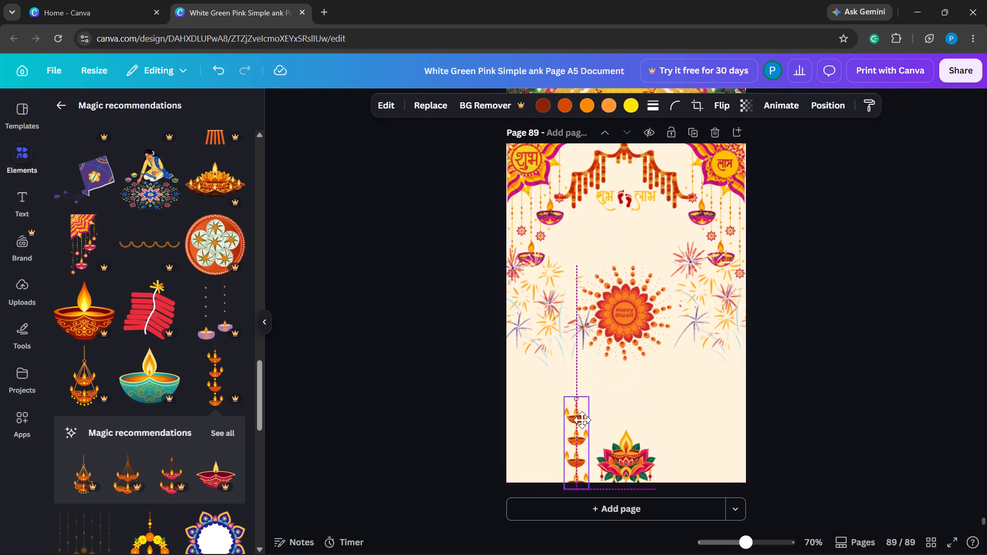
left_click_drag(582, 420, 587, 443)
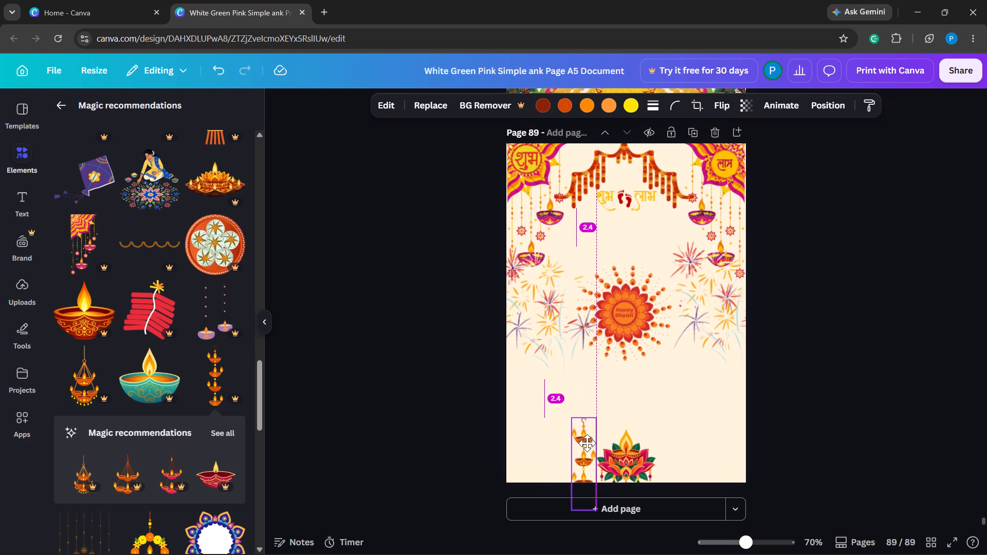
left_click_drag(587, 443, 586, 439)
left_click_drag(590, 413, 594, 442)
left_click_drag(579, 454, 590, 450)
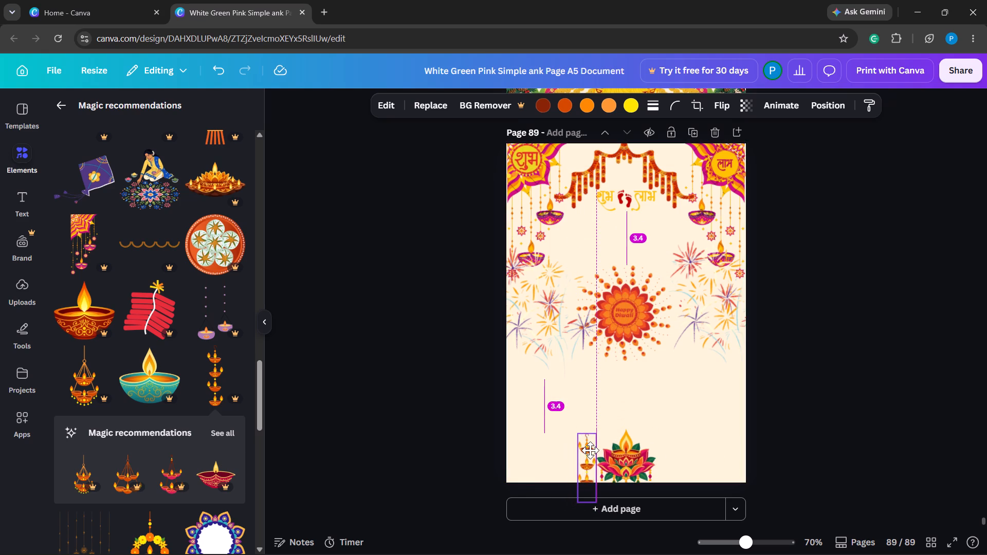
left_click_drag(590, 450, 592, 446)
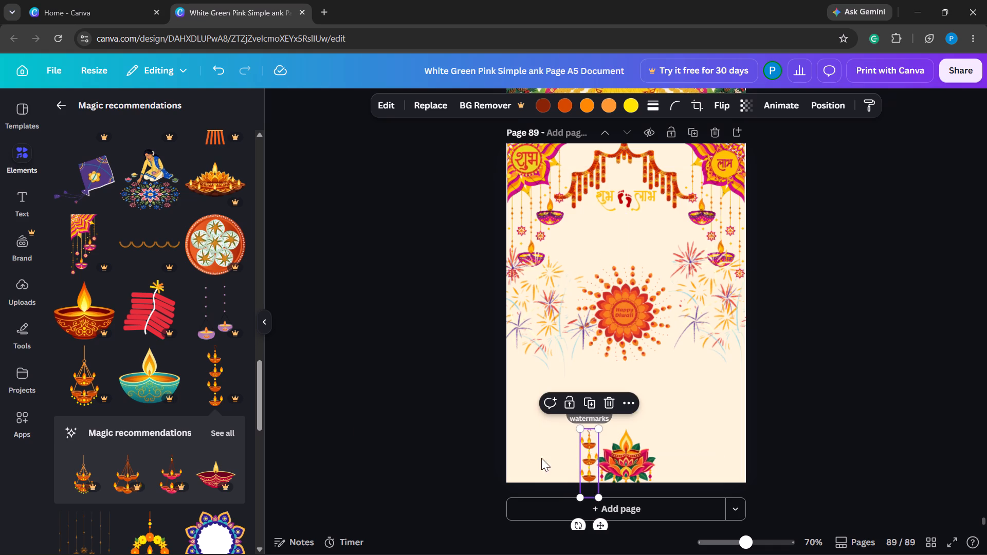
Add a second hanging diya string just right of the lotus diya, aligned with the first one.
left_click(202, 396)
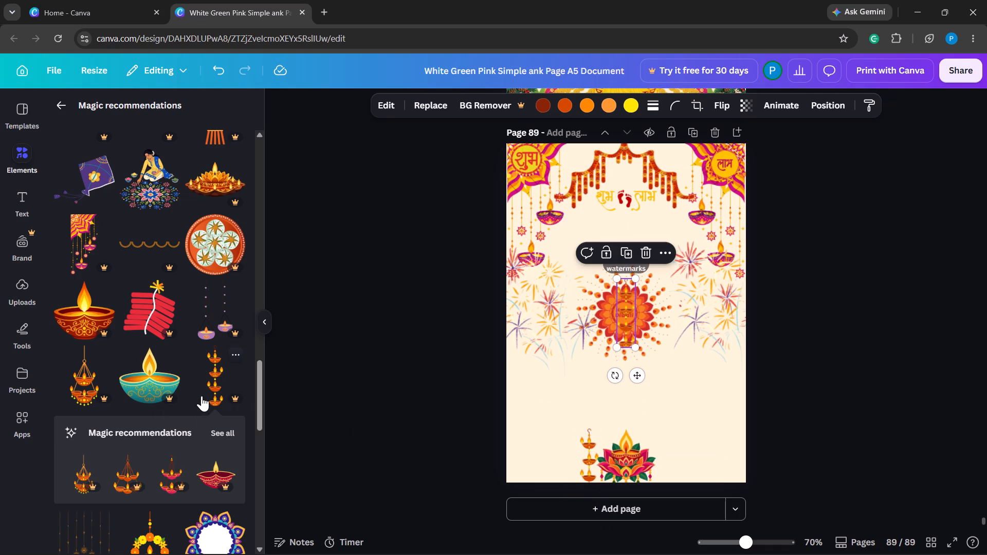
left_click_drag(629, 324, 681, 485)
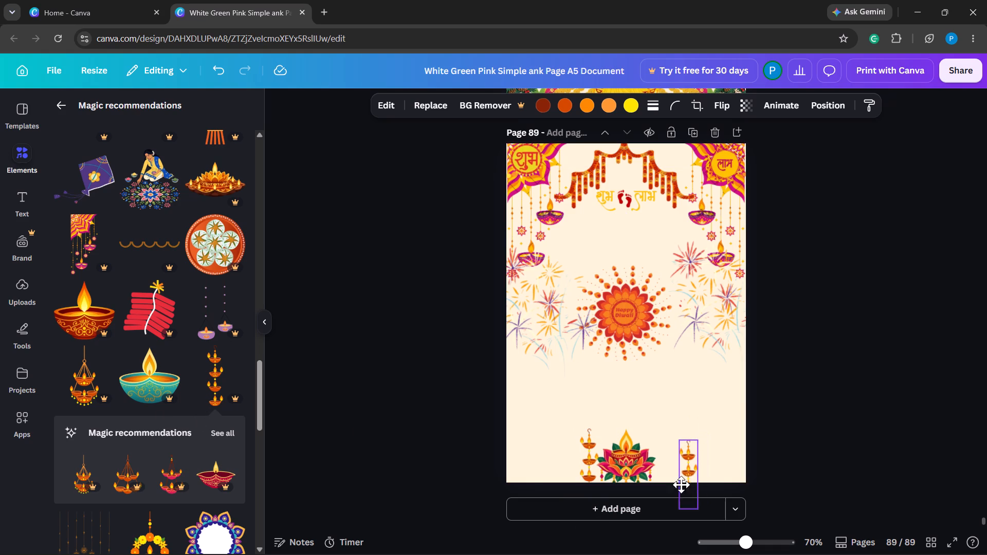
left_click_drag(681, 485, 668, 474)
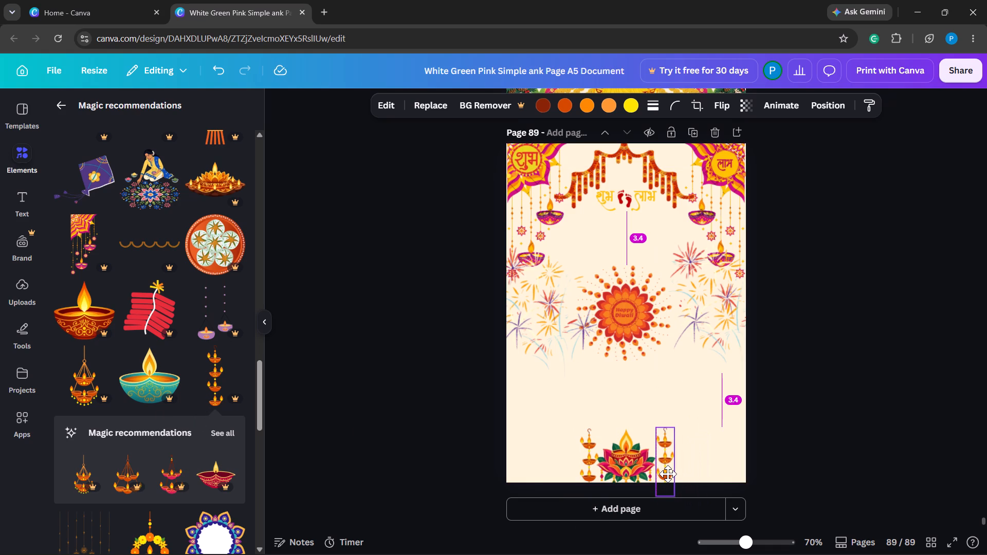
left_click_drag(668, 474, 668, 475)
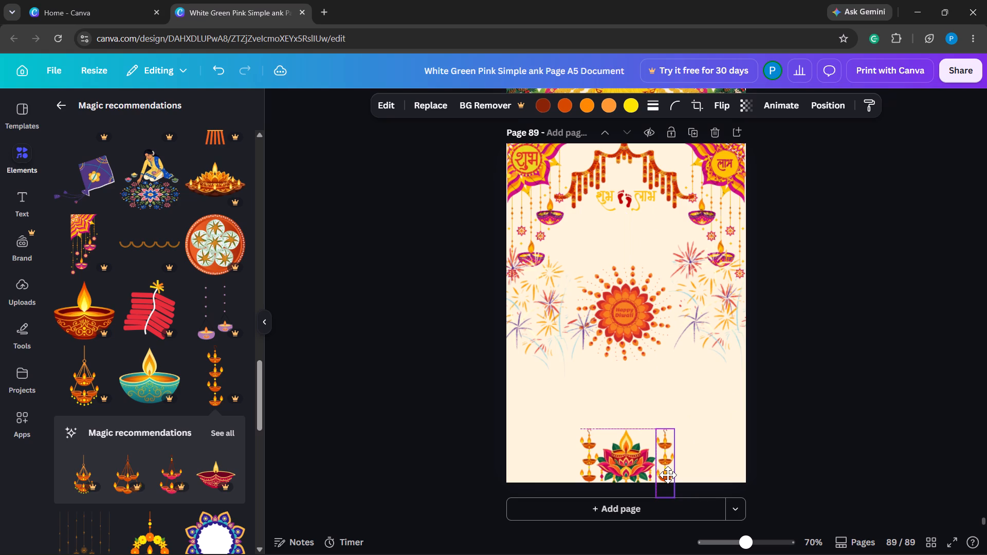
left_click_drag(668, 475, 668, 474)
left_click(818, 442)
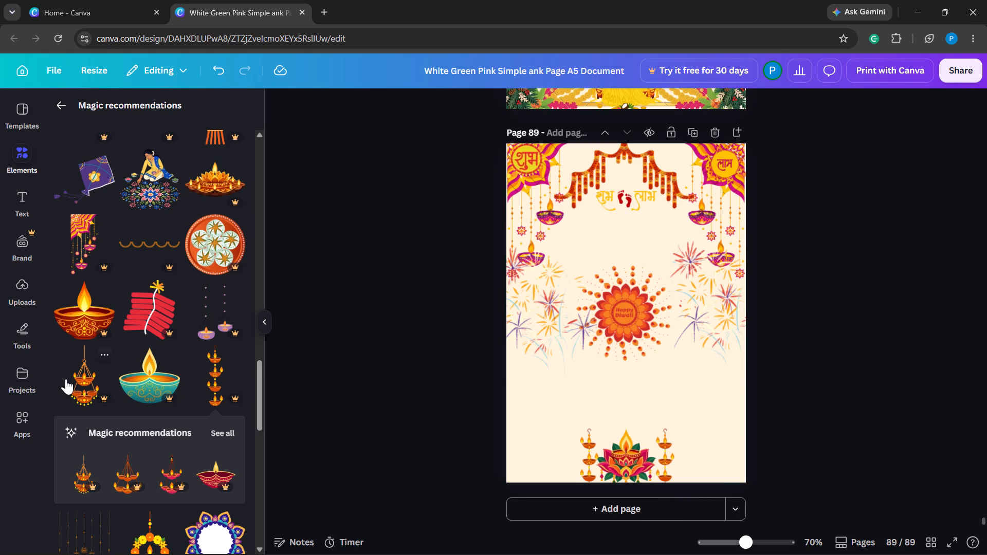
Add the tiered orange hanging diya lamp, shrink it and hang it below the left end of the marigold garland.
left_click(85, 382)
left_click(588, 313)
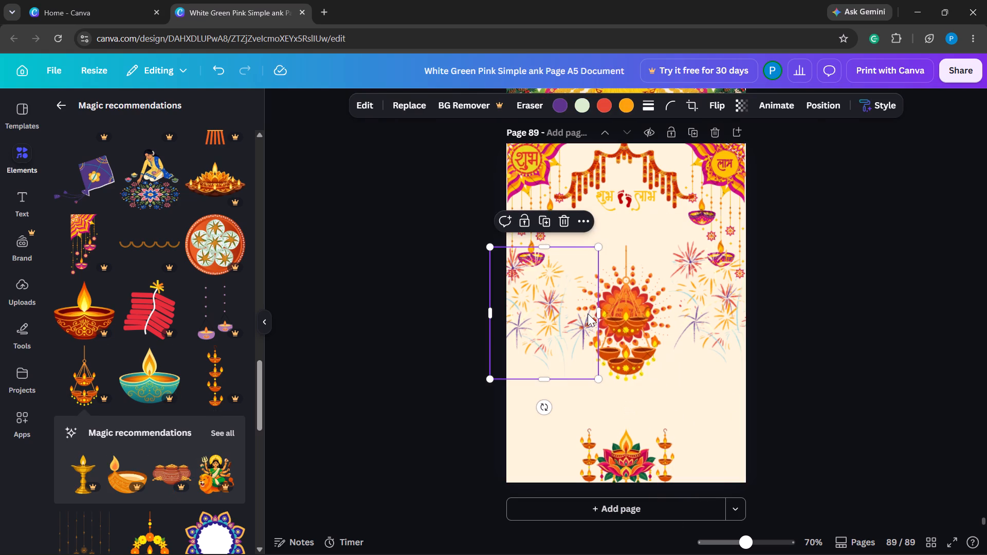
left_click_drag(627, 318, 578, 224)
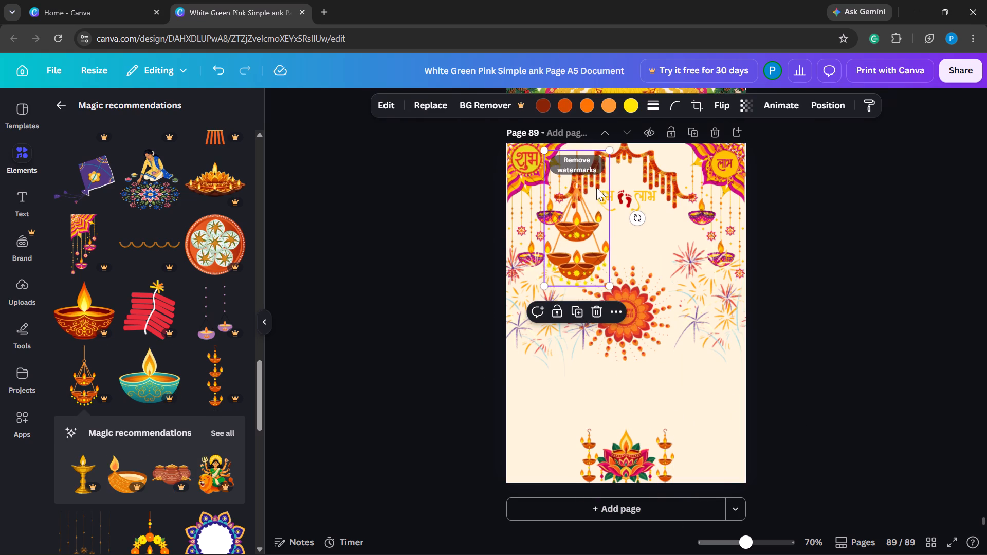
left_click_drag(609, 151, 582, 214)
left_click_drag(559, 244, 573, 228)
left_click_drag(573, 228, 573, 216)
Add a second tiered hanging diya lamp below the right end of the marigold garland, level with the first.
left_click(76, 378)
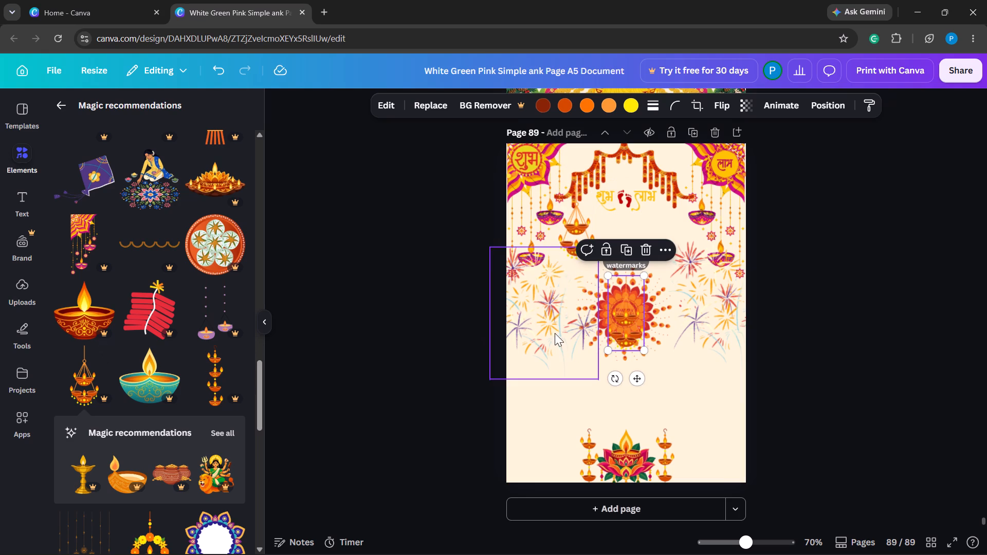
left_click_drag(624, 327, 667, 218)
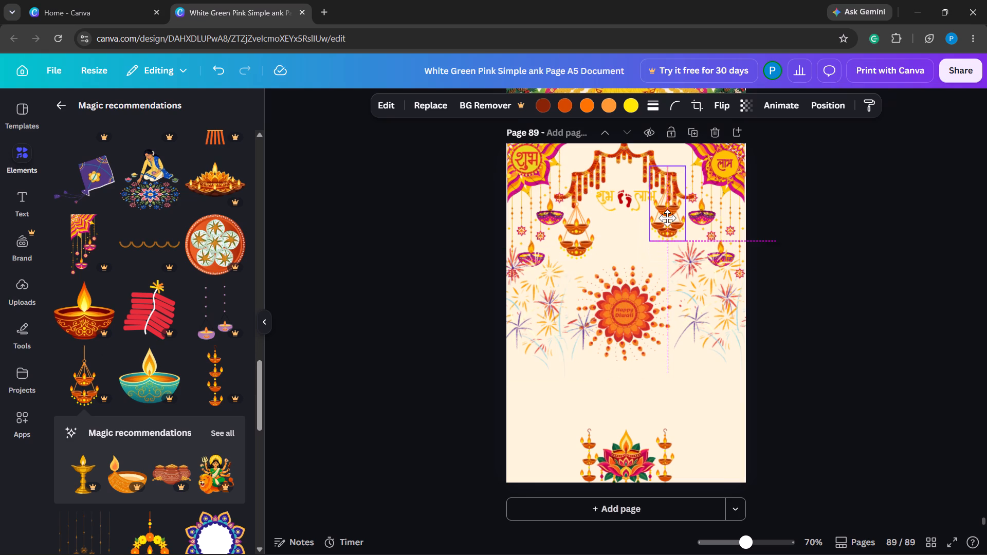
left_click_drag(667, 218, 664, 233)
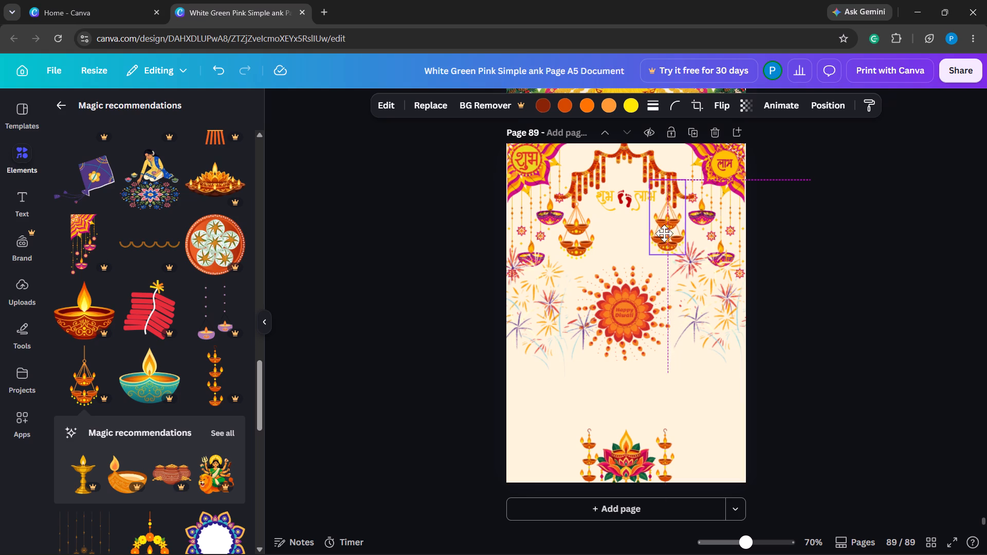
left_click_drag(664, 233, 668, 233)
left_click(819, 284)
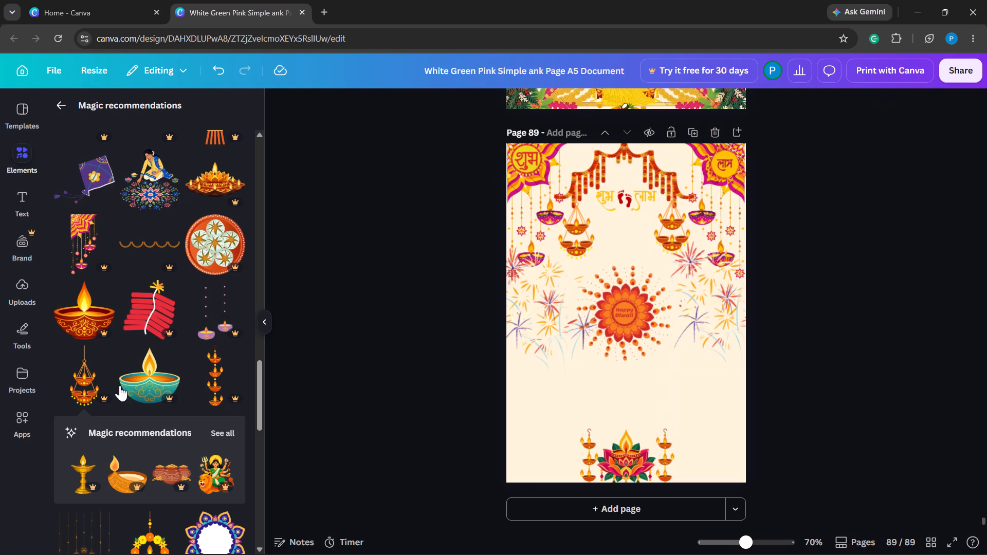
Delete the orange Happy Diwali sunburst from the center of page 89.
scroll(94, 401, "down", 2)
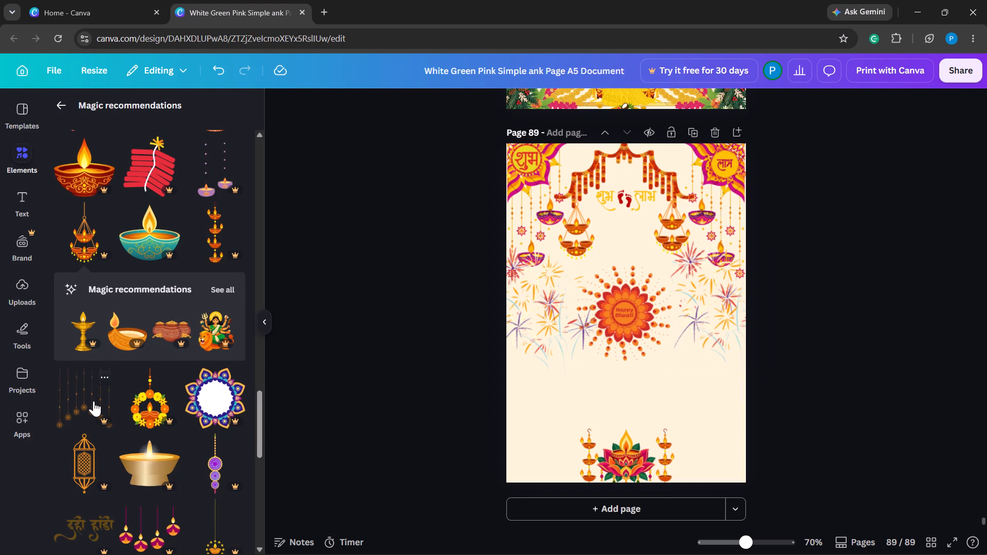
scroll(94, 401, "down", 1)
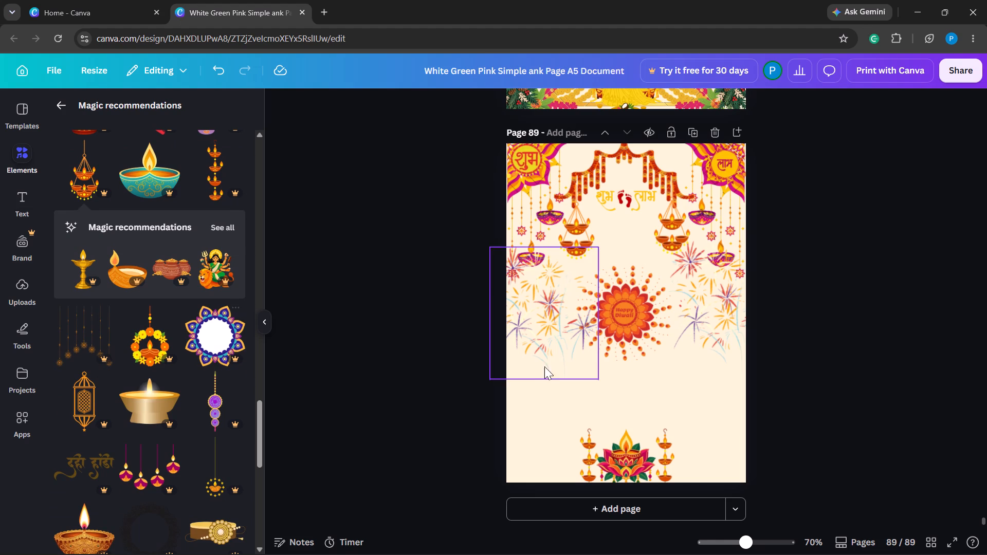
left_click(611, 312)
key("Delete")
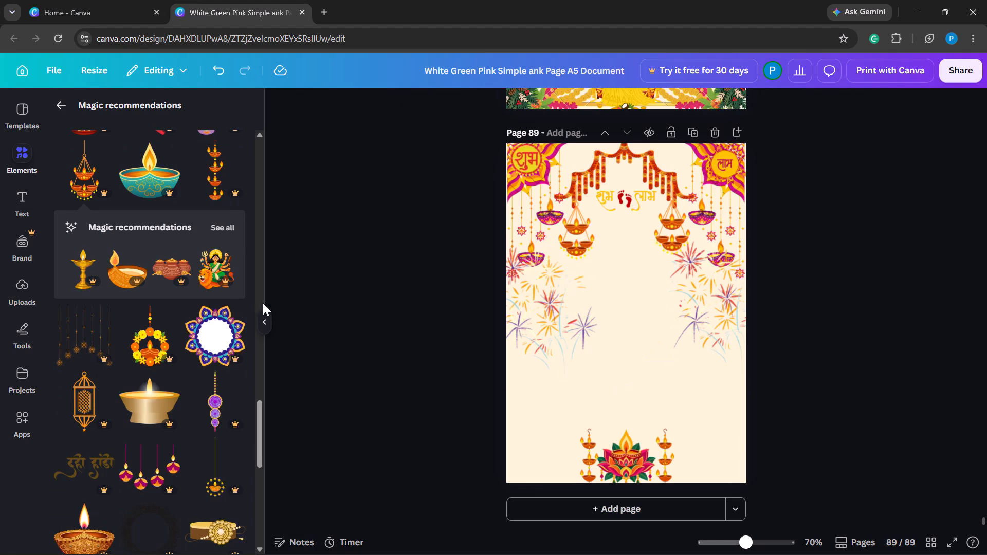
Add the round blue-and-orange mandala frame with the white center, enlarge it and center it horizontally between the fireworks.
left_click(213, 328)
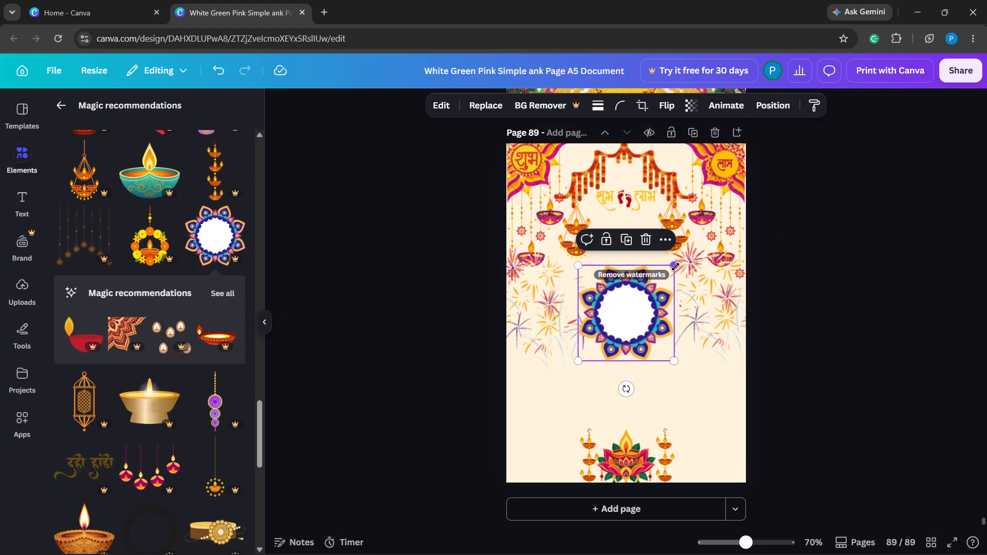
left_click_drag(675, 266, 700, 247)
left_click_drag(649, 301, 644, 305)
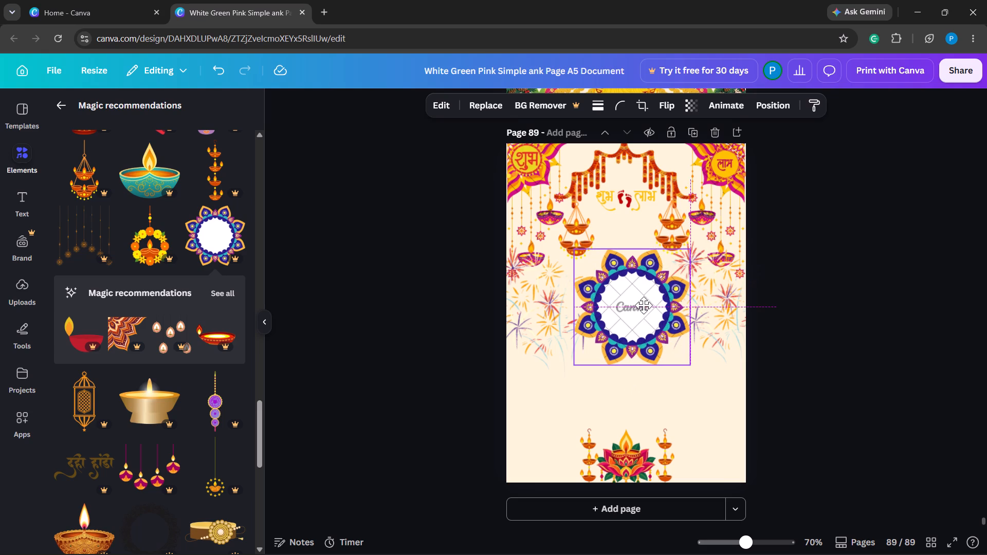
left_click_drag(644, 305, 640, 307)
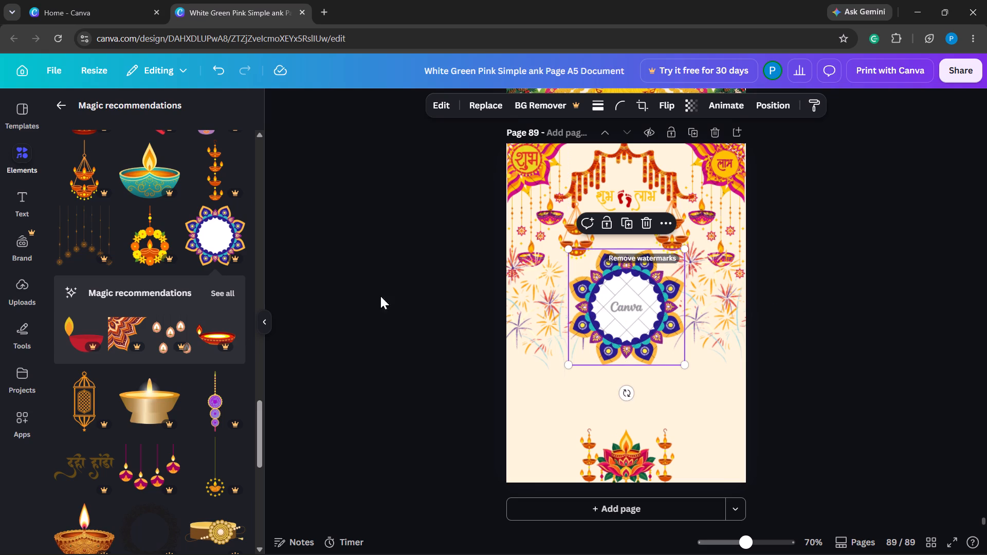
Add the recently used orange Happy Diwali sunburst again and center it on top of the mandala frame.
scroll(197, 311, "up", 9)
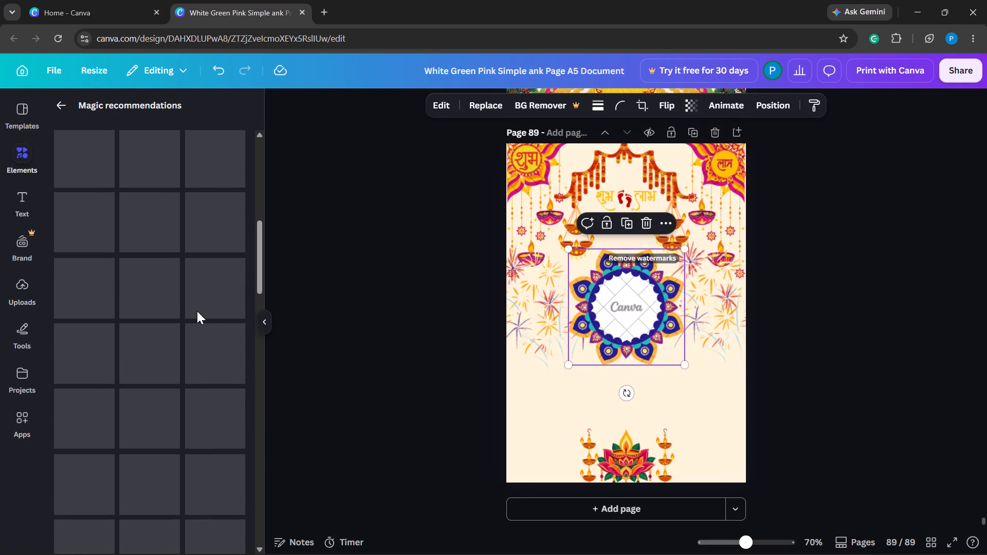
left_click(62, 113)
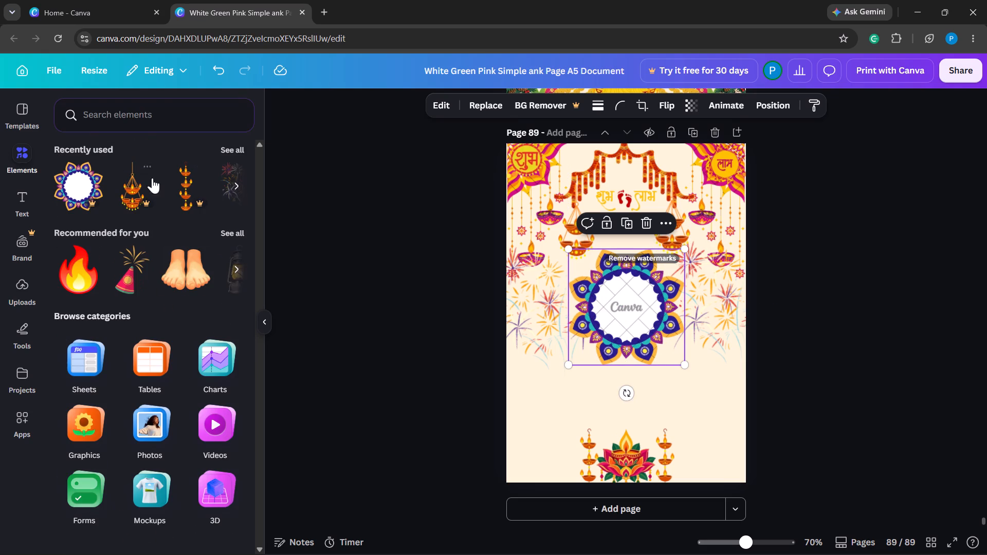
left_click(232, 157)
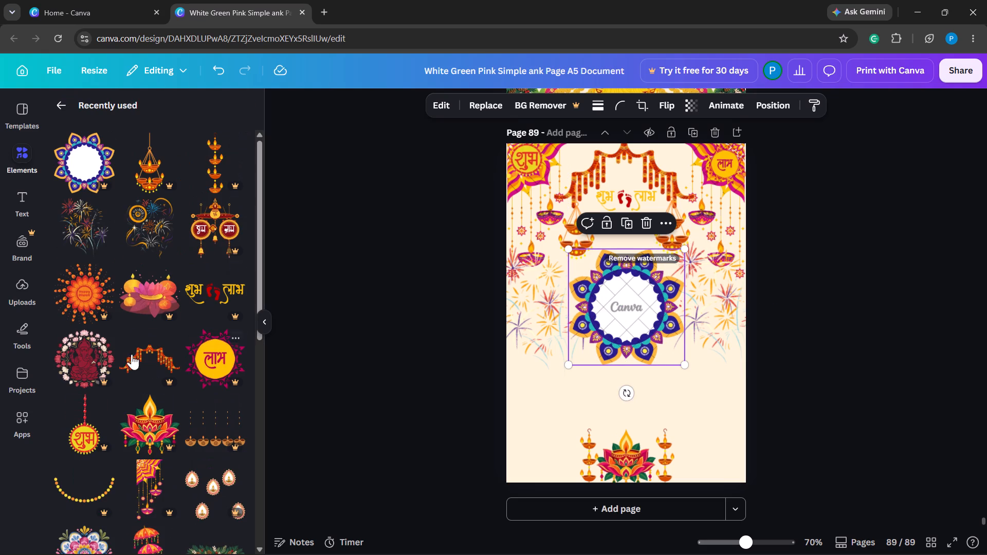
left_click(75, 309)
left_click(622, 293)
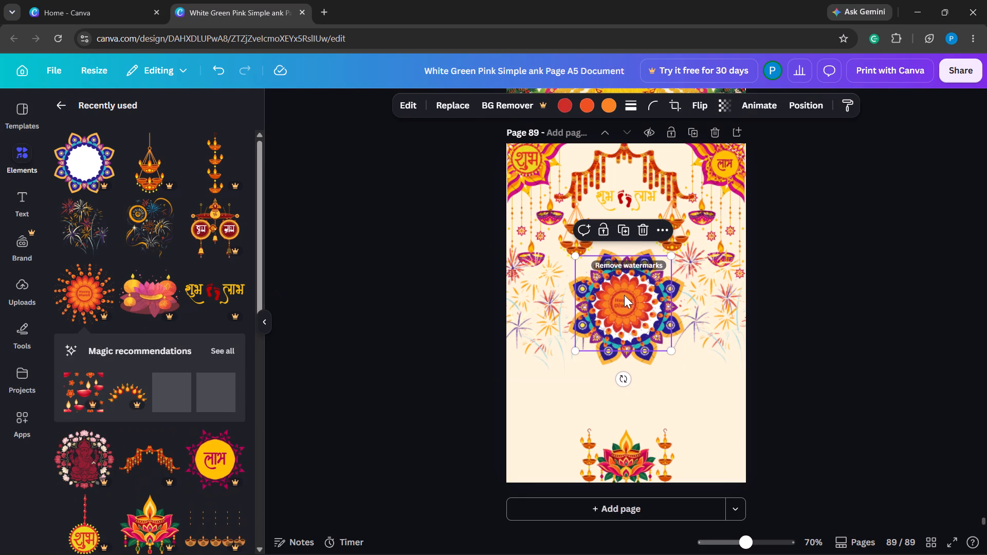
left_click(866, 365)
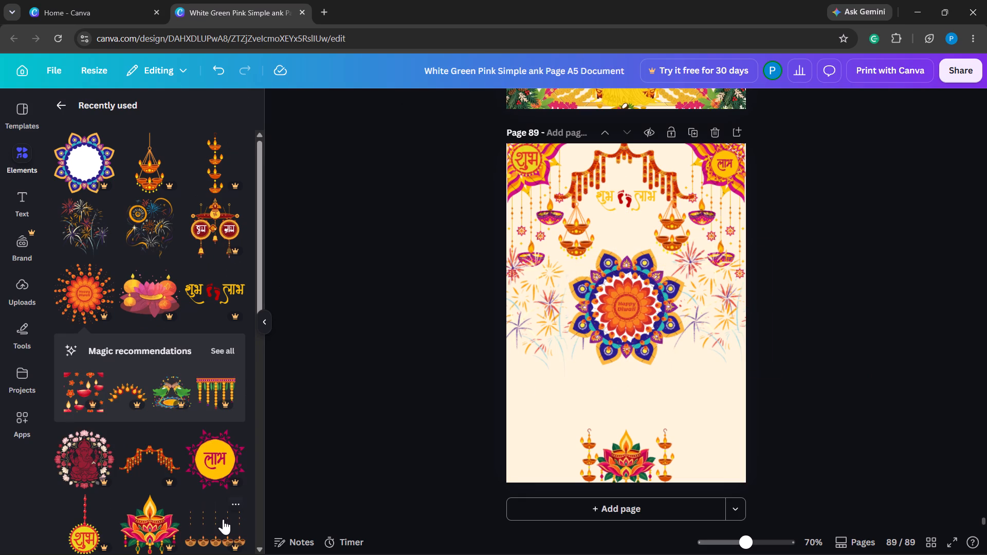
Add the arc of pointed diyas below the central mandala and flip it vertically.
left_click(116, 387)
left_click_drag(584, 307, 594, 390)
left_click(594, 390)
left_click_drag(594, 390, 586, 417)
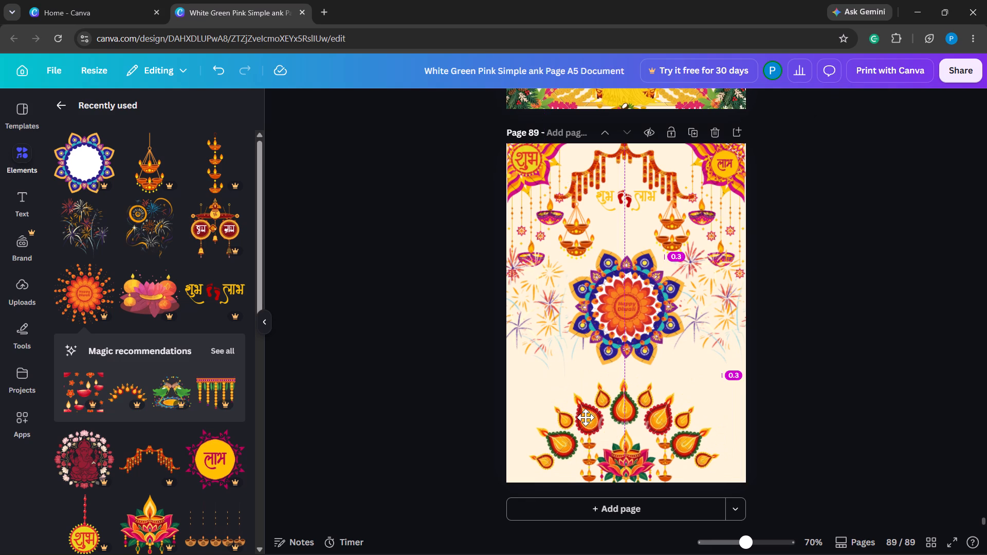
left_click_drag(586, 417, 590, 380)
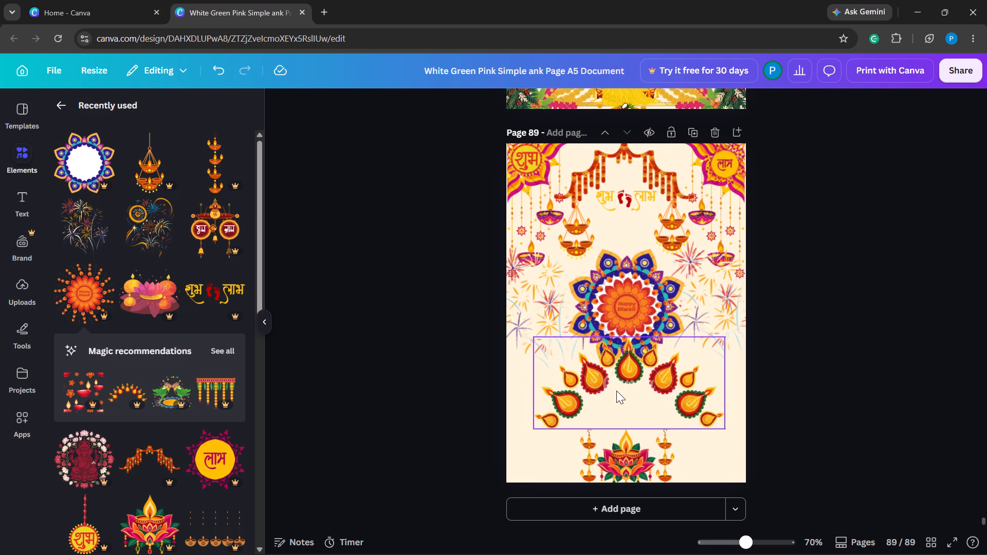
left_click(616, 391)
left_click(665, 104)
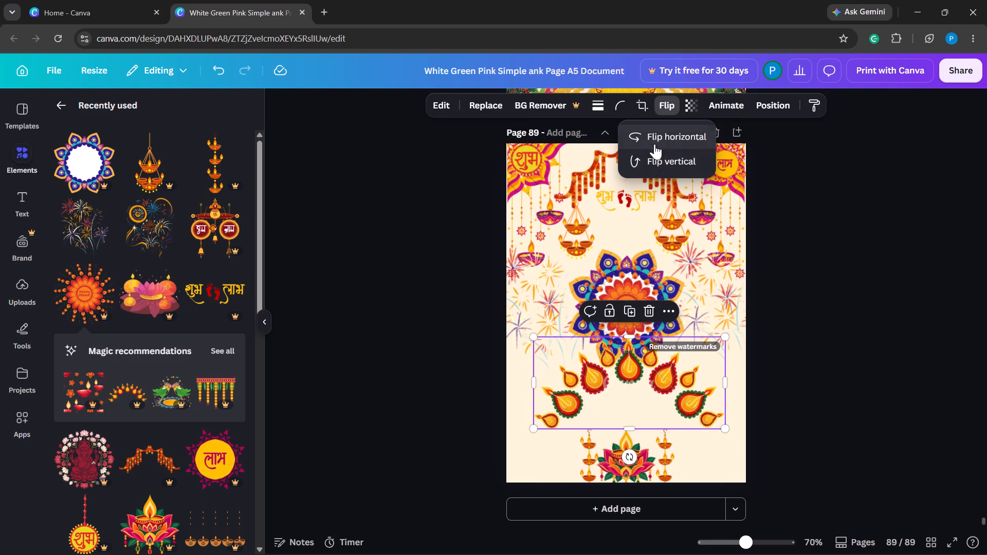
left_click(653, 158)
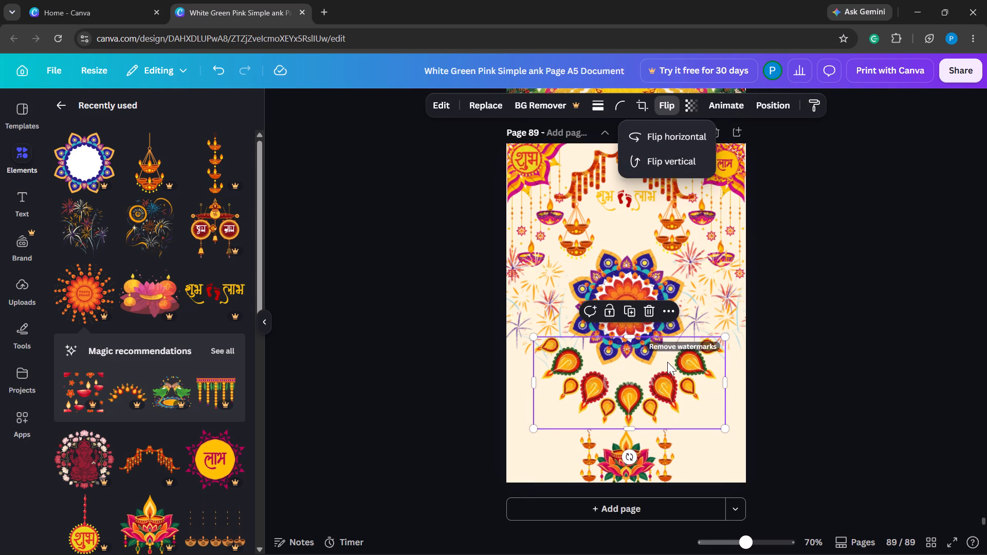
Shrink the flipped diya arc and center it so it curves around the mandala's lower edge.
left_click_drag(666, 362, 671, 347)
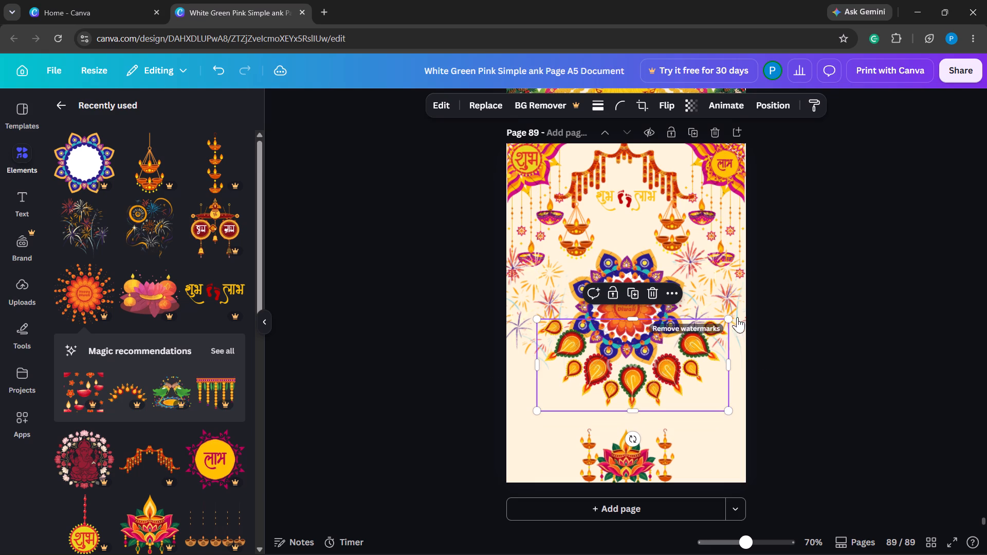
left_click_drag(729, 322, 693, 360)
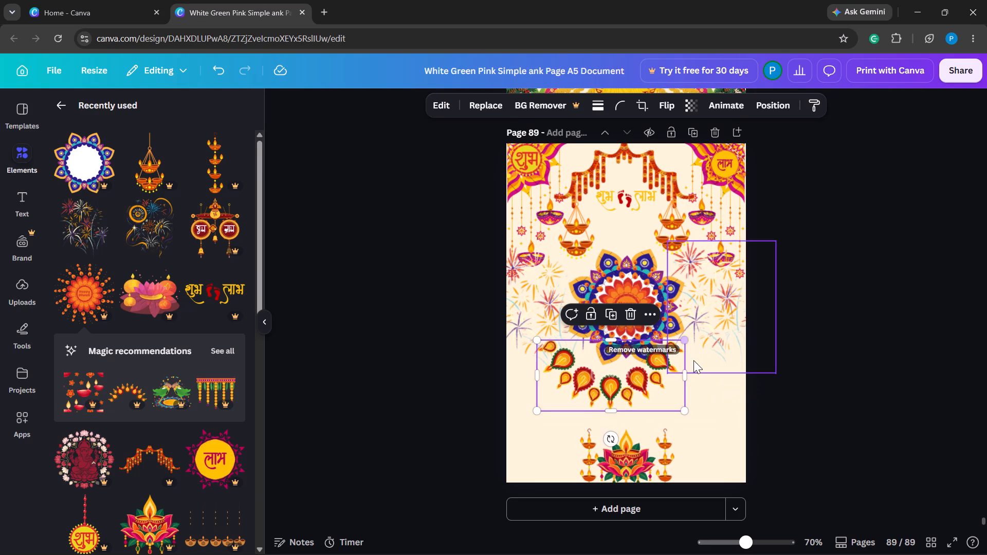
left_click_drag(661, 366, 685, 359)
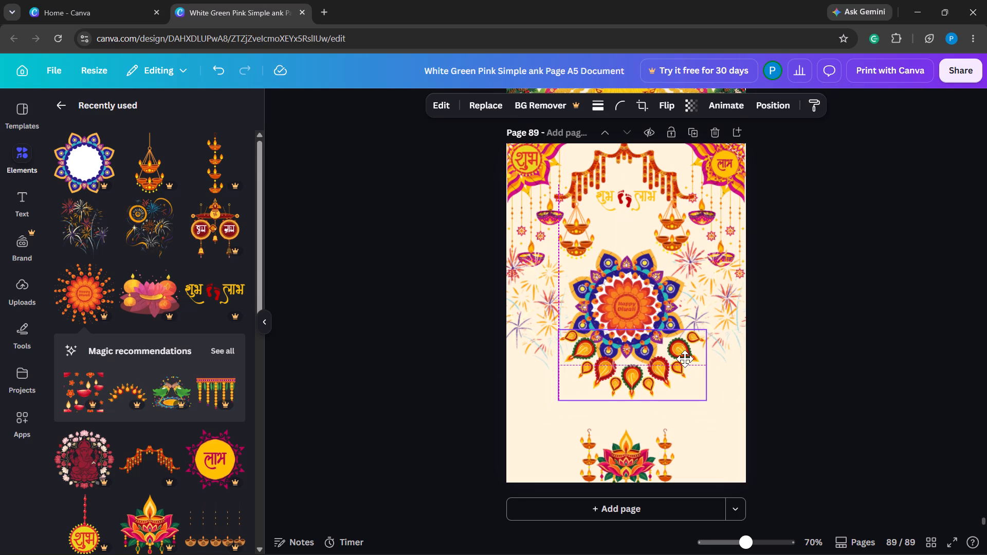
left_click_drag(685, 359, 677, 366)
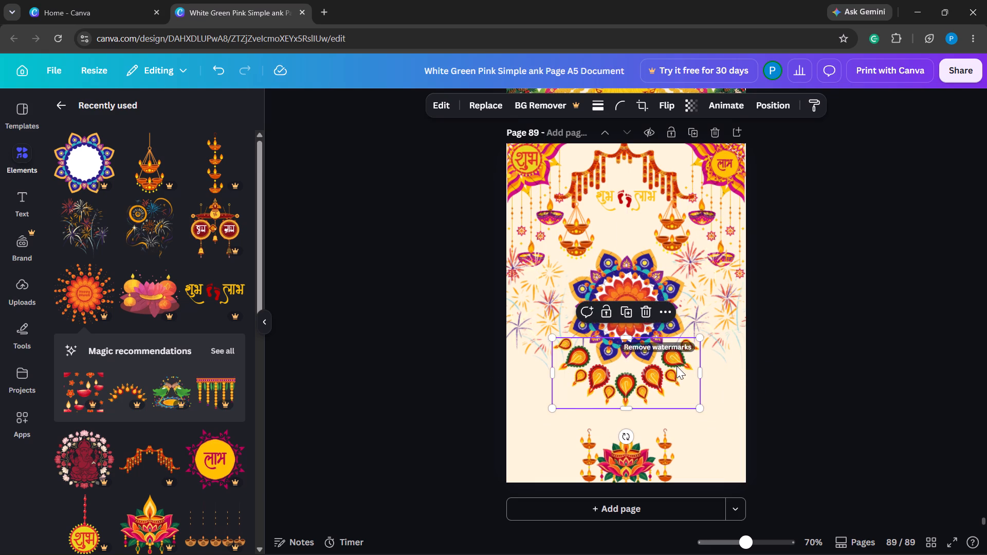
left_click(388, 368)
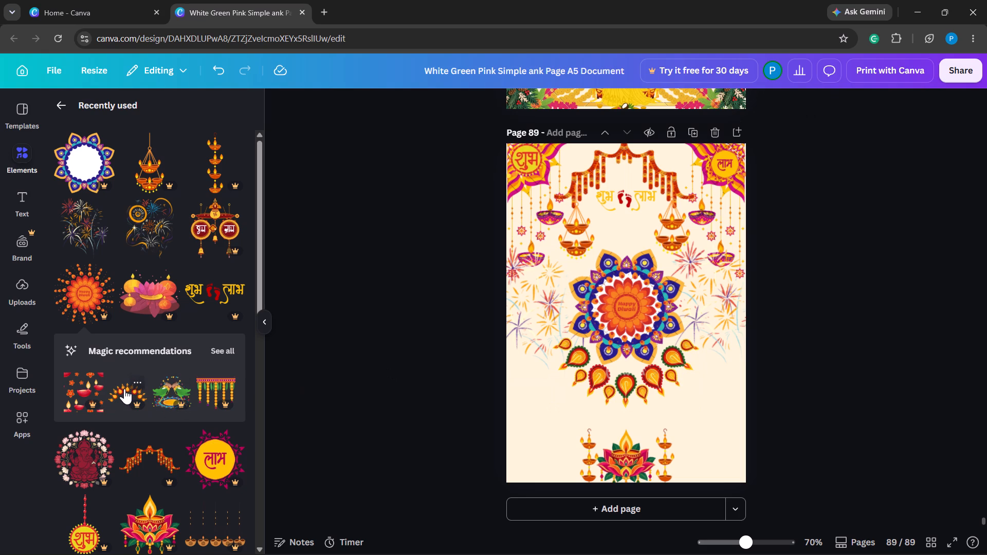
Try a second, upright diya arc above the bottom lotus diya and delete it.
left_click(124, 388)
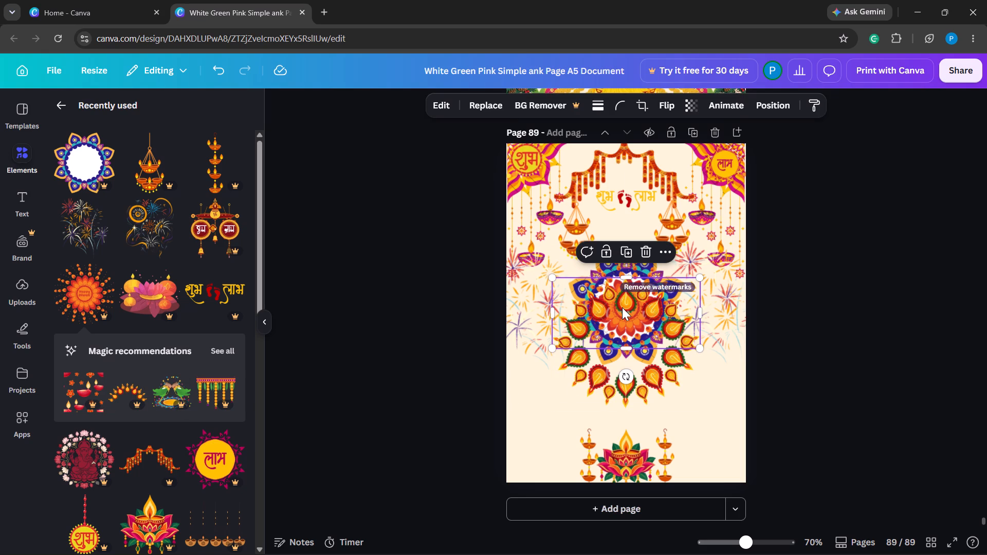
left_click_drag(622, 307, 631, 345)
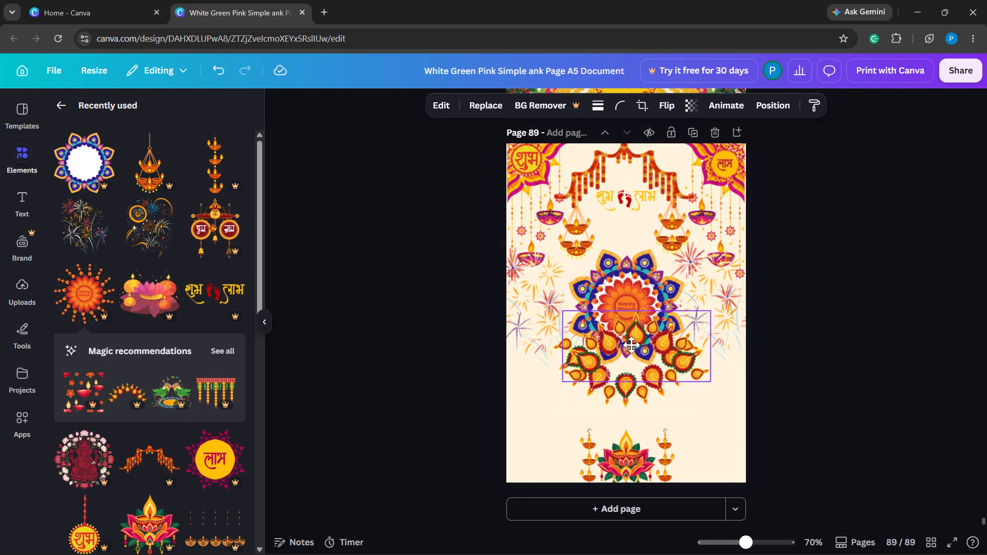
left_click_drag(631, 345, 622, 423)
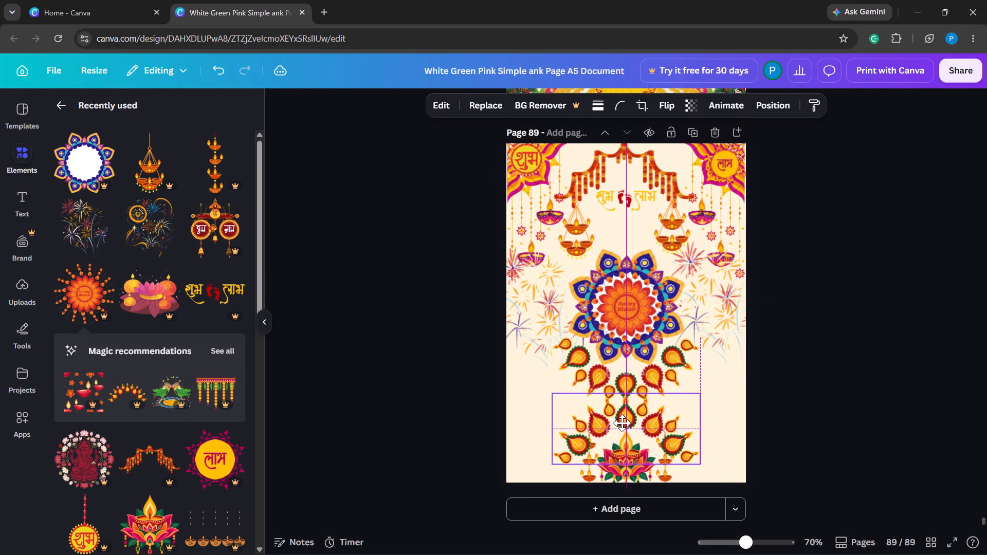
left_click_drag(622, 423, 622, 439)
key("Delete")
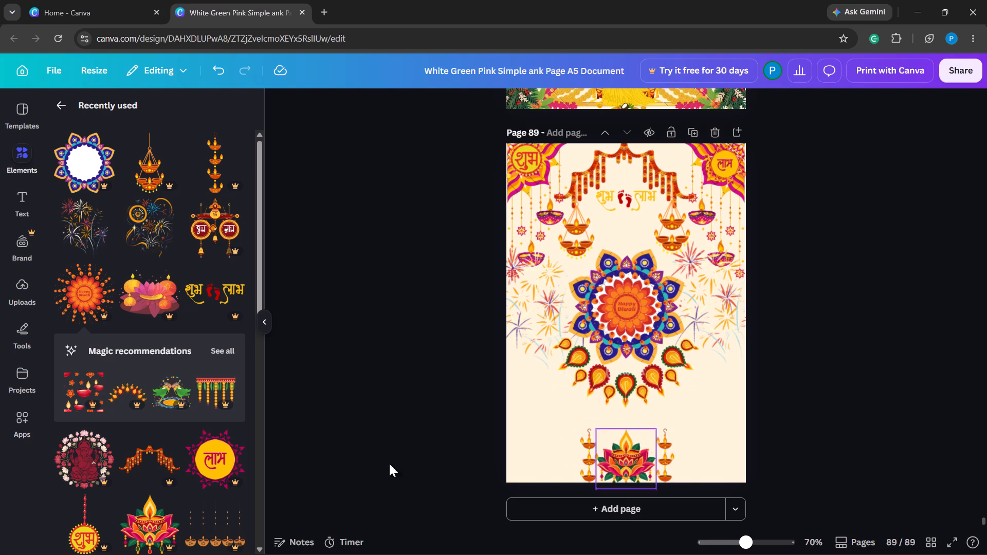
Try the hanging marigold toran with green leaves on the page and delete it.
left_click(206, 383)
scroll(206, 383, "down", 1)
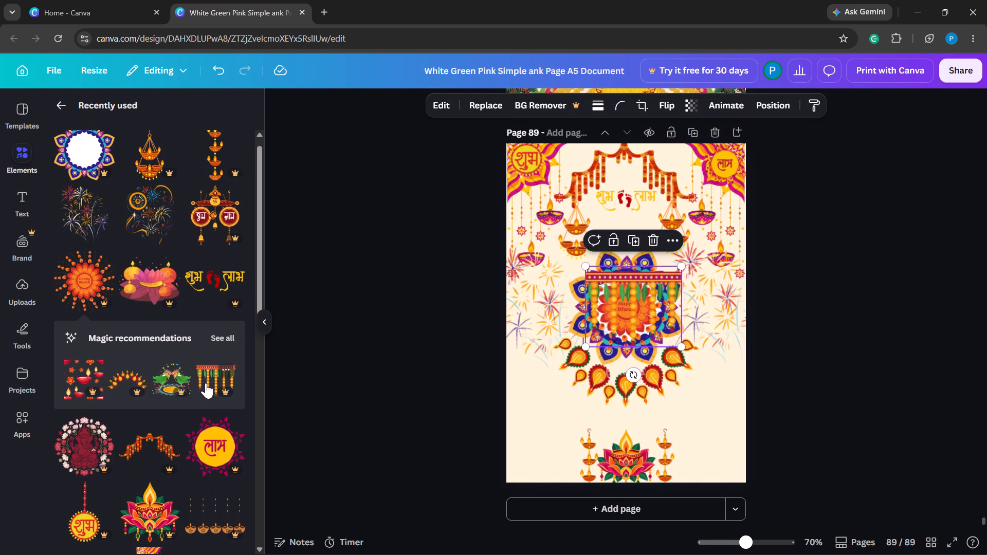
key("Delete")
Add the pink diya rangoli with a marigold arch from the full recommendations, shrink it and center it over the bottom lotus diya.
left_click(210, 337)
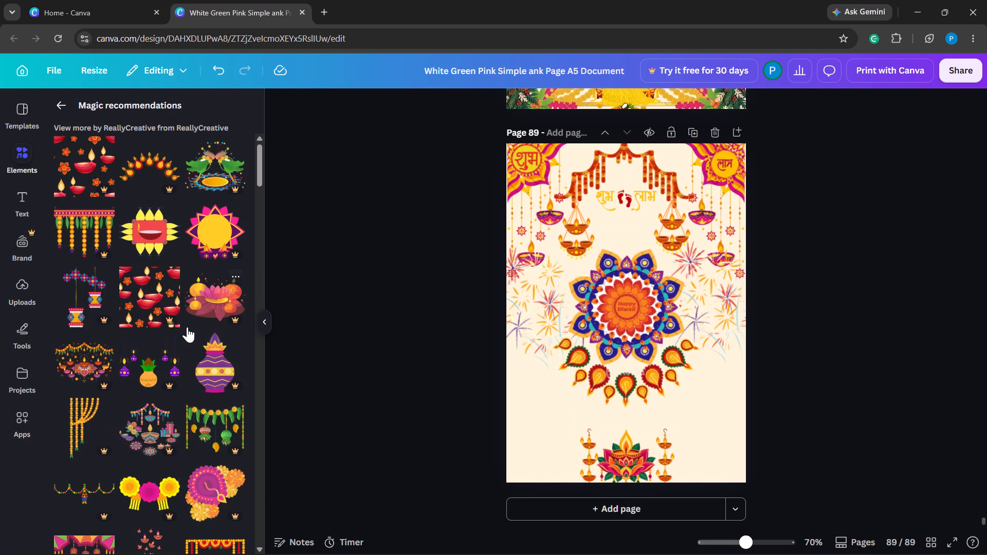
scroll(149, 295, "down", 1)
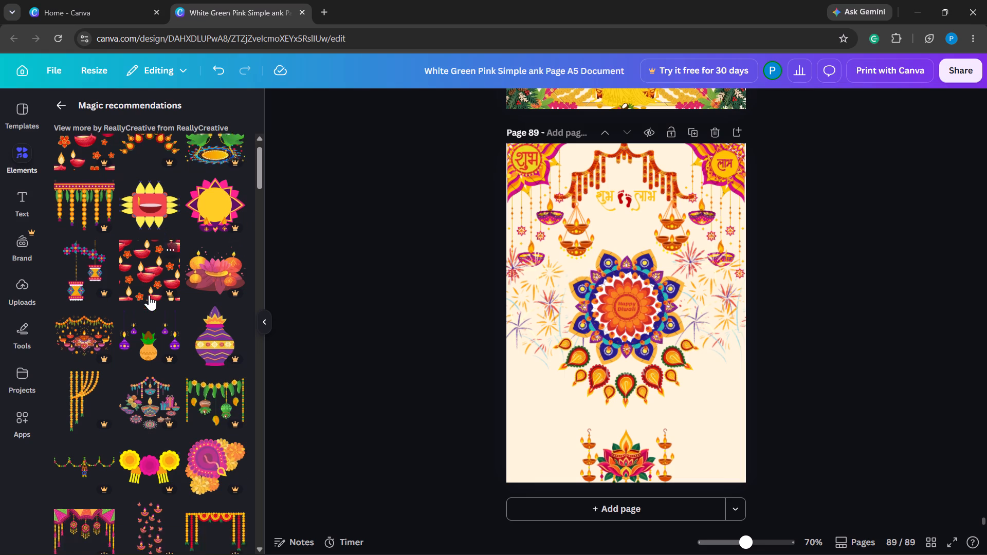
scroll(149, 295, "down", 4)
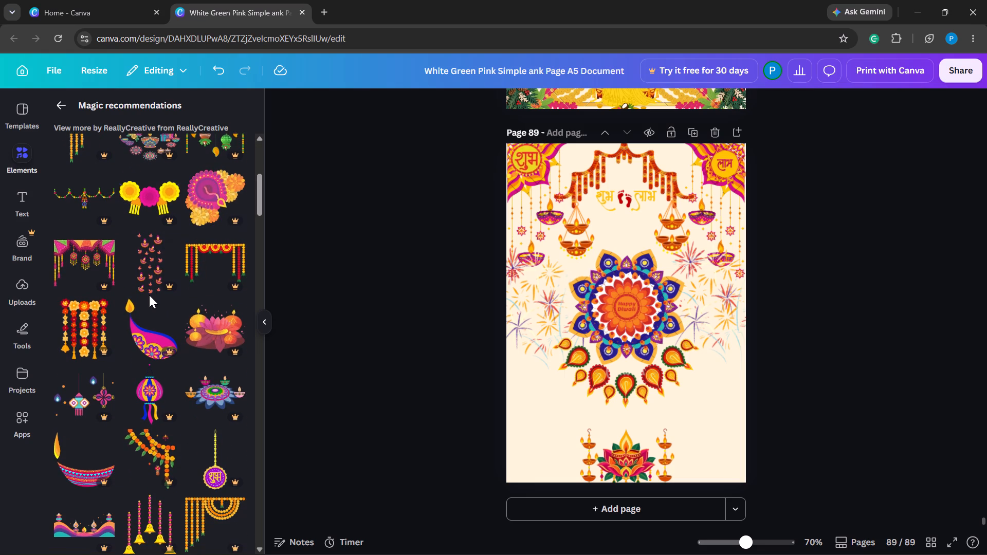
scroll(149, 295, "down", 4)
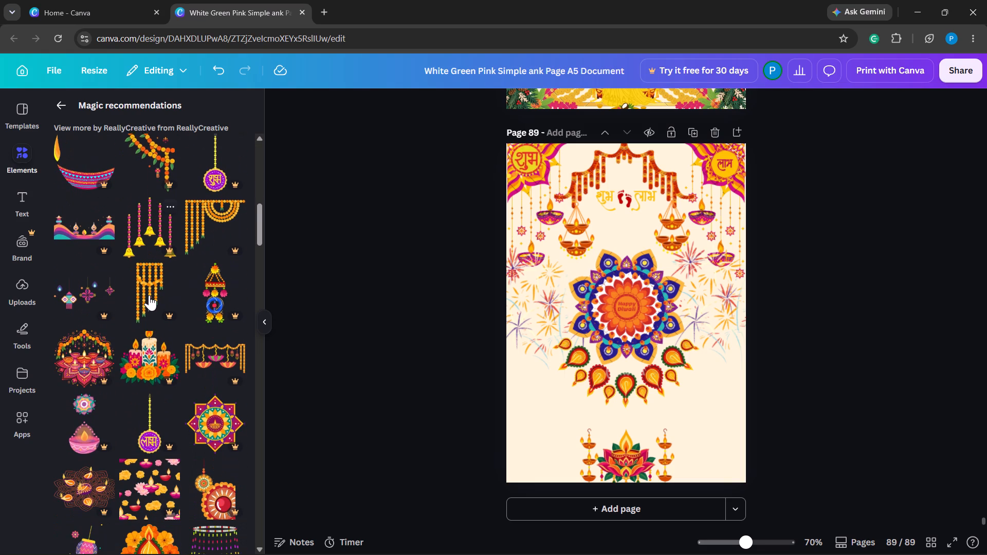
scroll(149, 295, "down", 1)
left_click(79, 341)
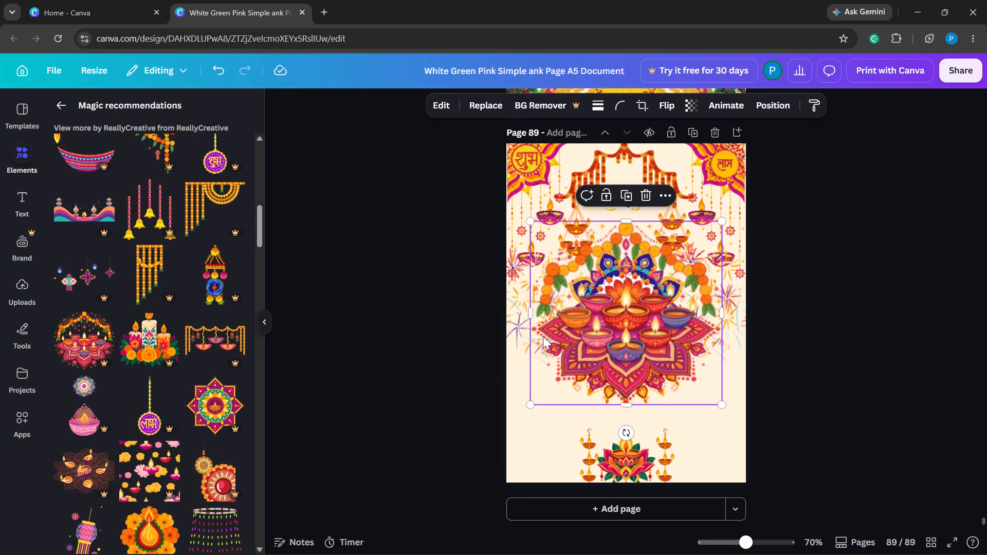
left_click_drag(546, 334, 556, 498)
left_click_drag(733, 385, 681, 445)
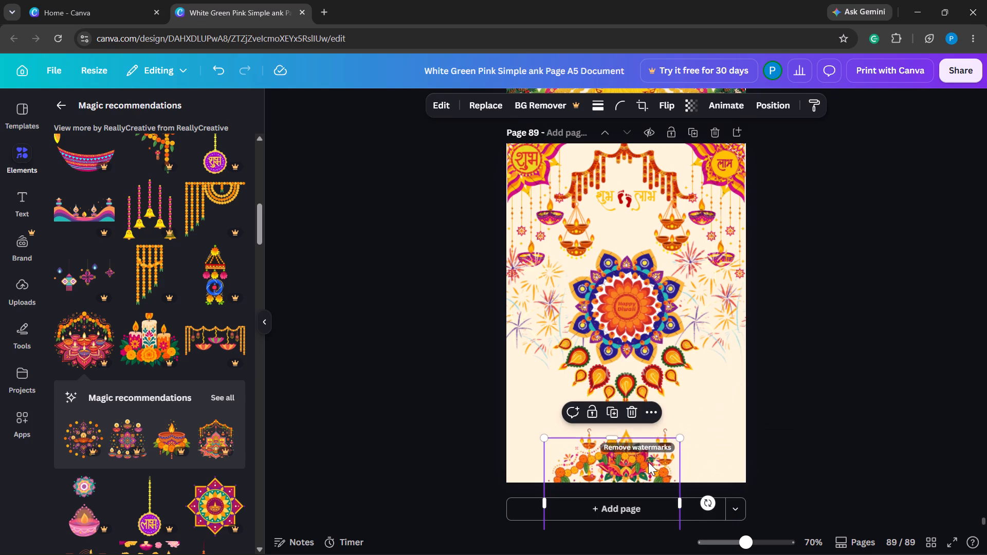
left_click_drag(648, 462, 669, 401)
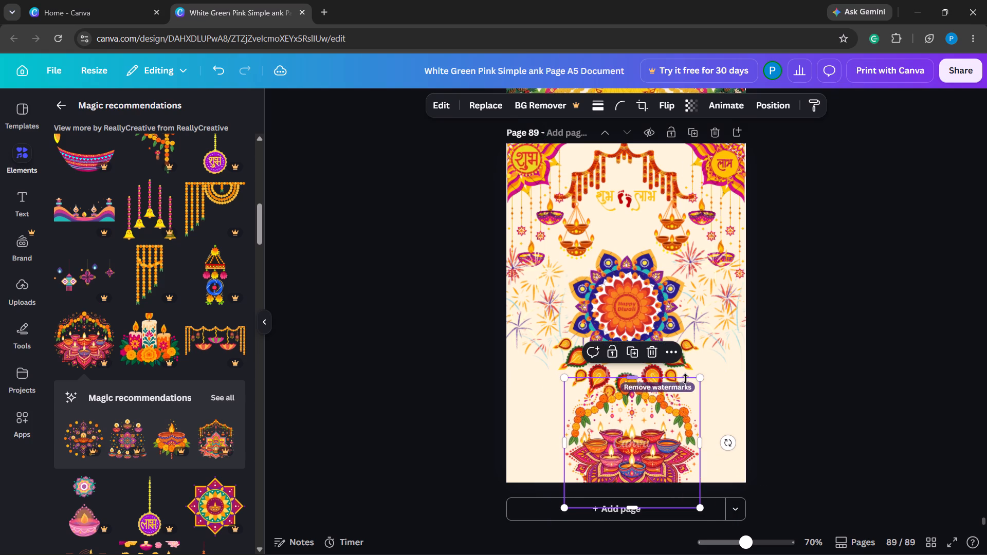
left_click_drag(700, 378, 685, 414)
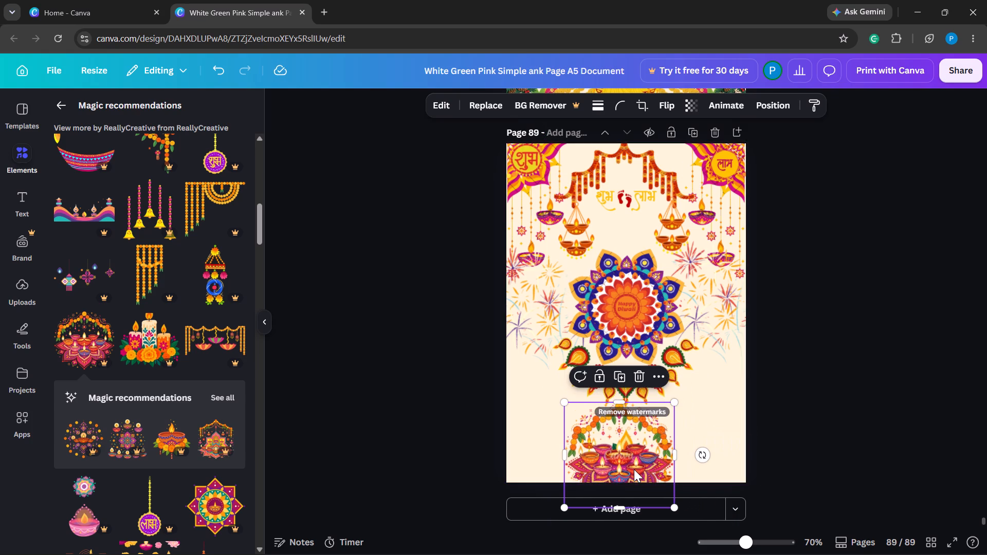
left_click_drag(634, 469, 641, 461)
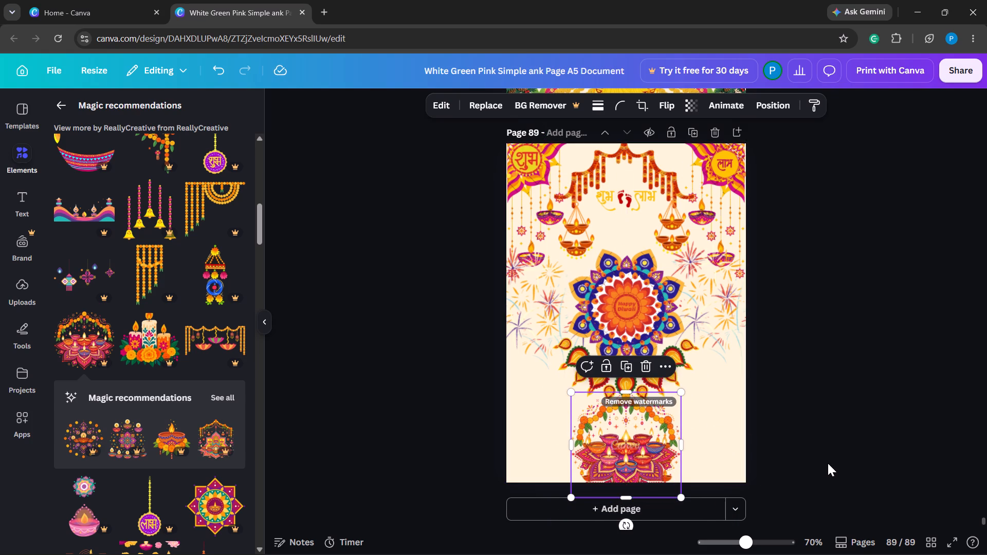
Find the firecrackers, gift boxes and sweets illustration in the recommendations, add it, shrink it and place it in the page's lower-left corner.
left_click(828, 463)
scroll(176, 443, "down", 3)
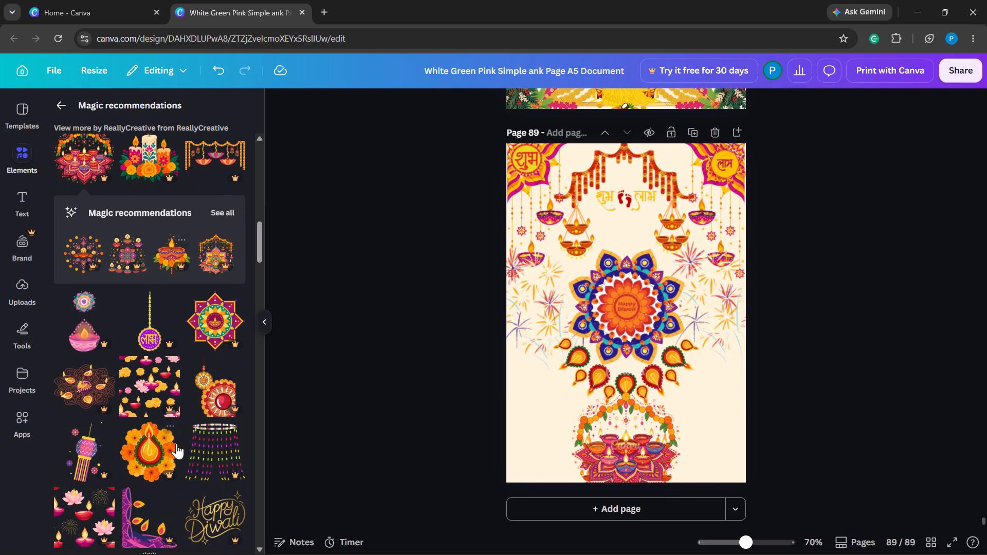
scroll(176, 443, "down", 3)
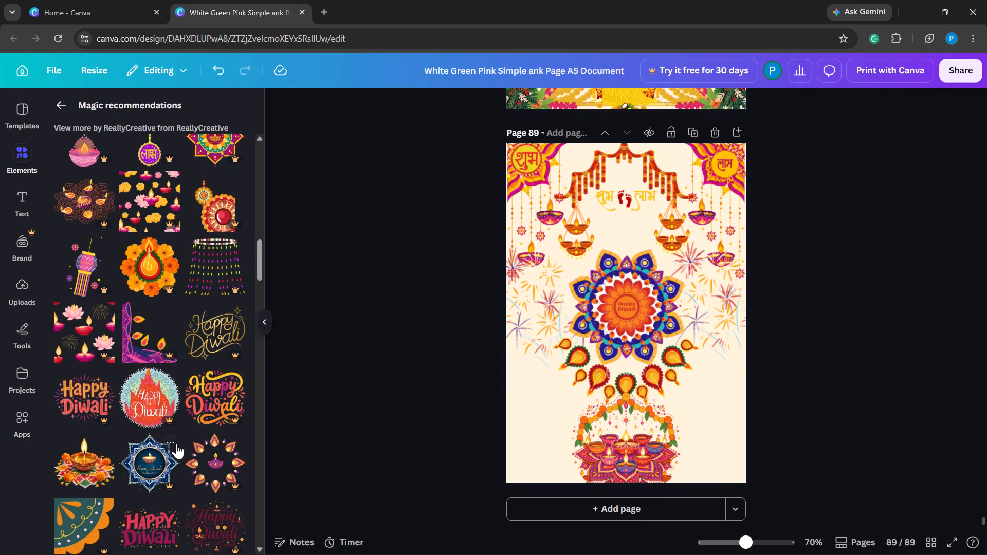
scroll(176, 443, "down", 5)
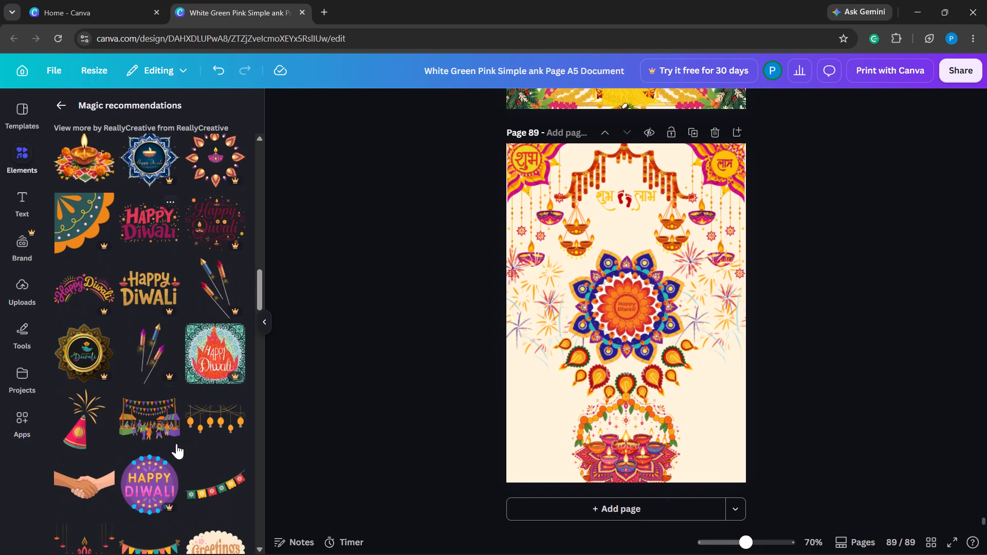
scroll(176, 443, "down", 3)
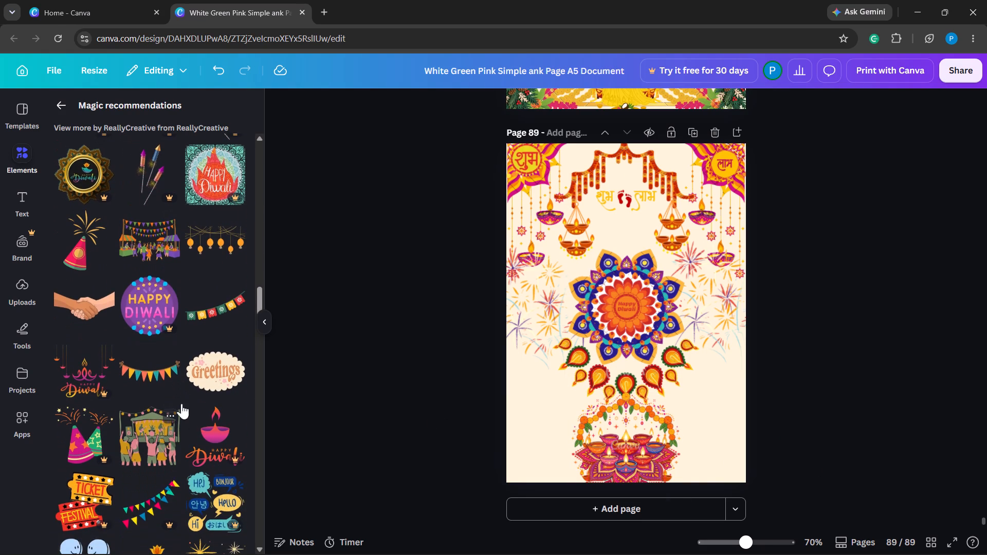
scroll(117, 368, "down", 3)
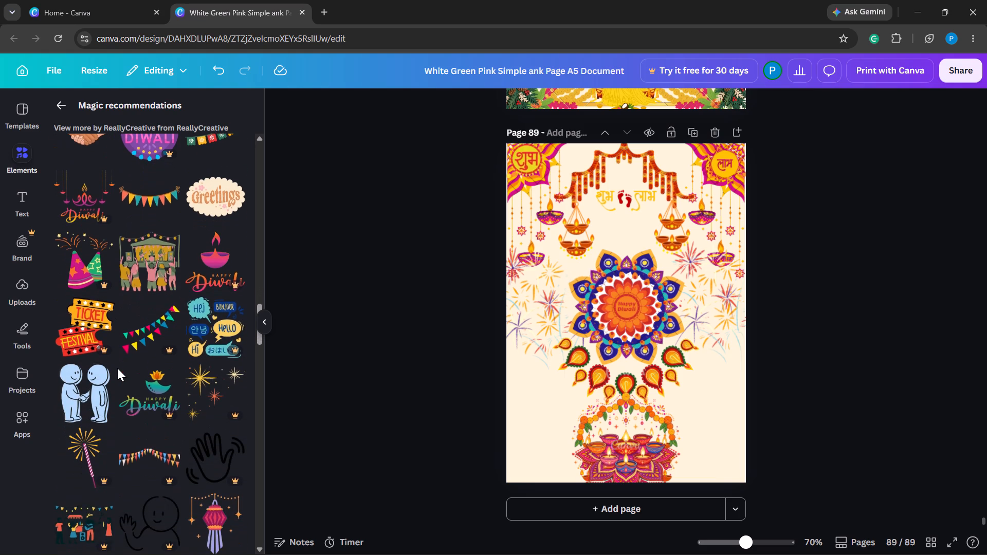
scroll(204, 400, "down", 3)
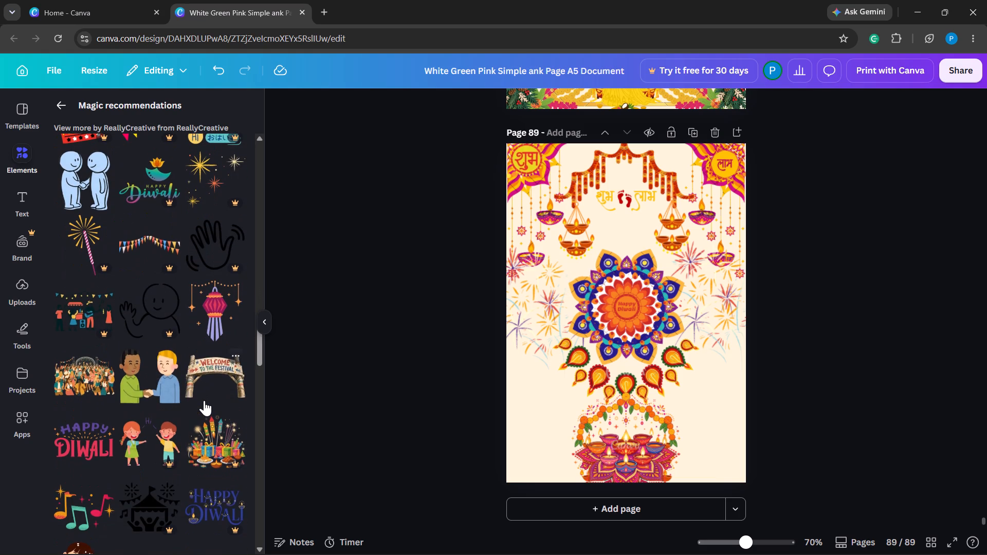
scroll(204, 400, "down", 2)
scroll(204, 400, "up", 1)
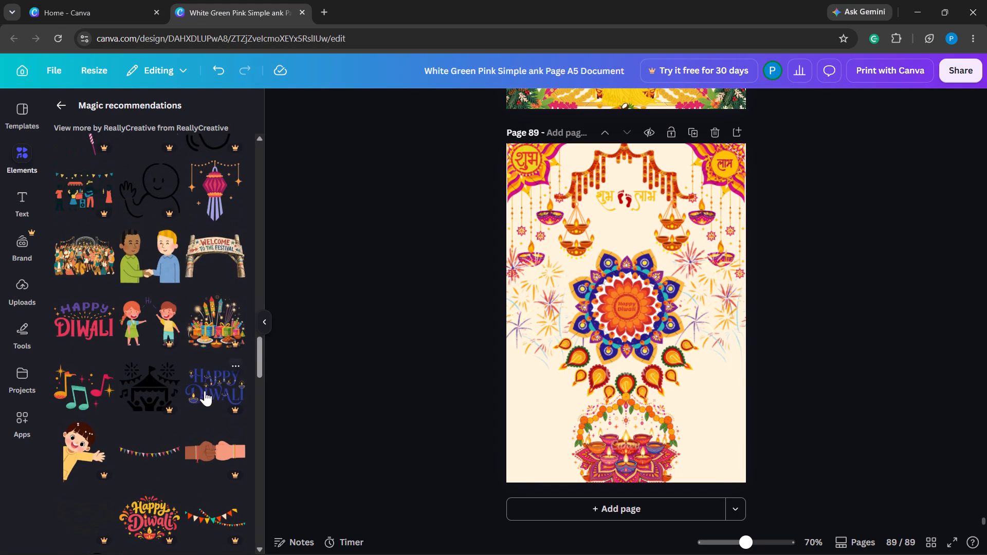
left_click(211, 330)
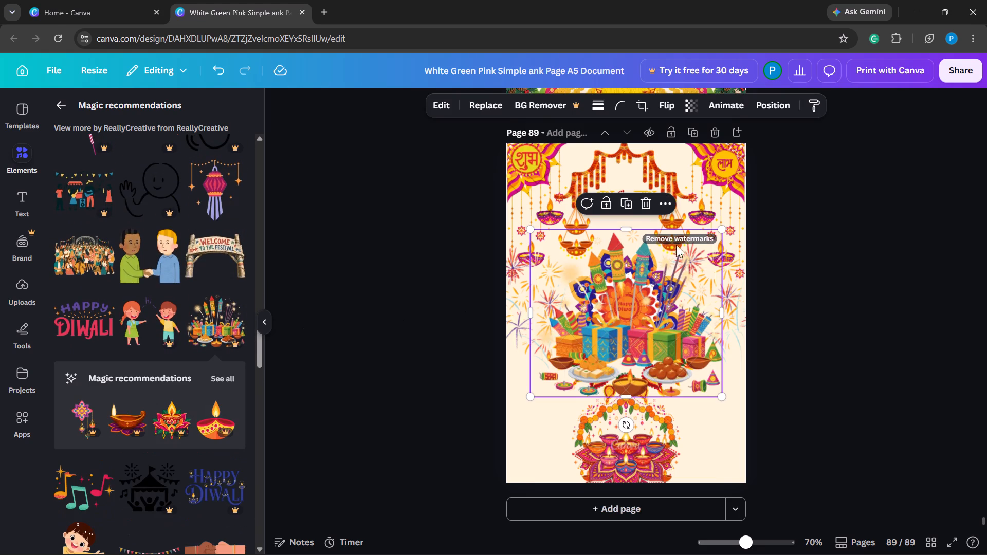
left_click_drag(726, 228, 625, 323)
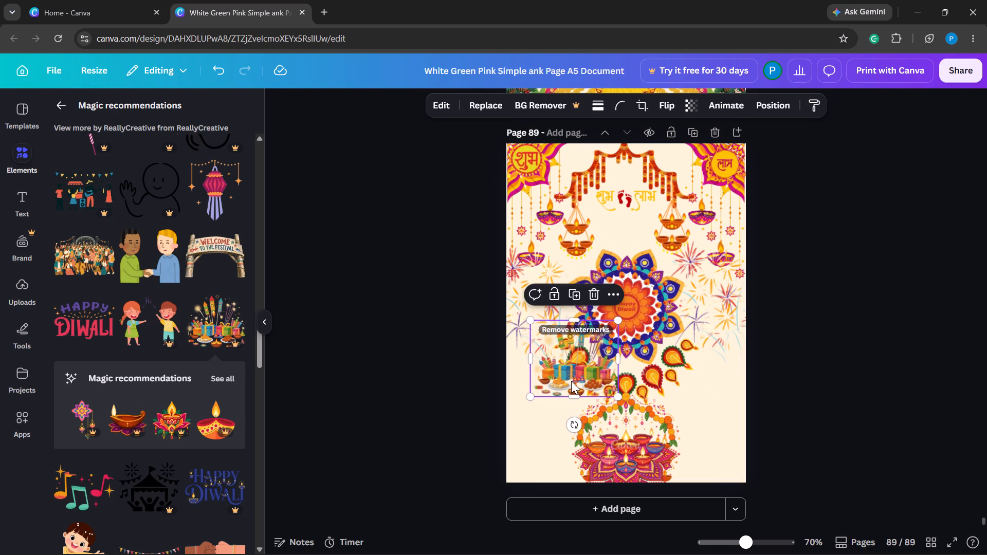
left_click_drag(571, 381, 536, 466)
left_click(759, 408)
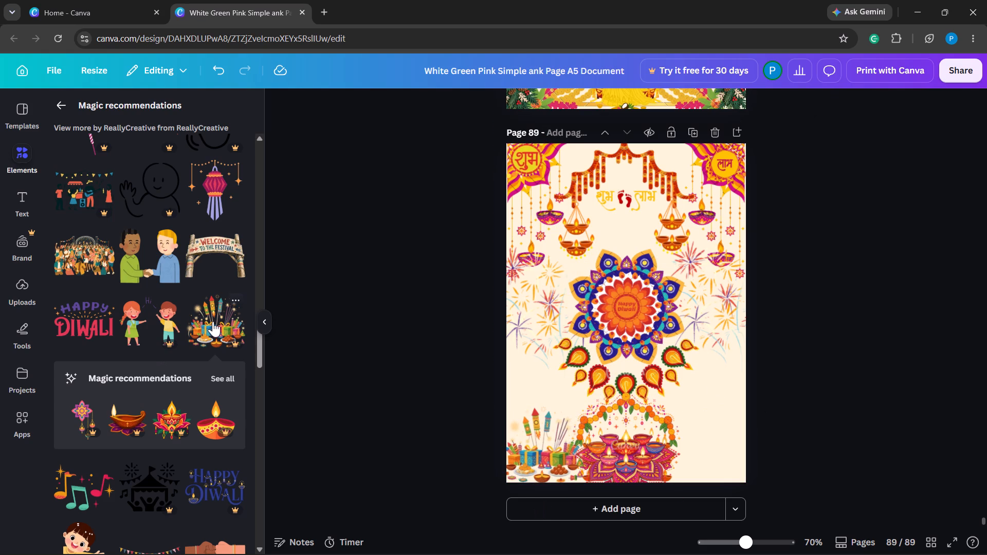
Add a second copy of the firecrackers and gifts illustration and align it in the page's lower-right corner, level with the first.
left_click(213, 321)
left_click_drag(654, 313, 733, 449)
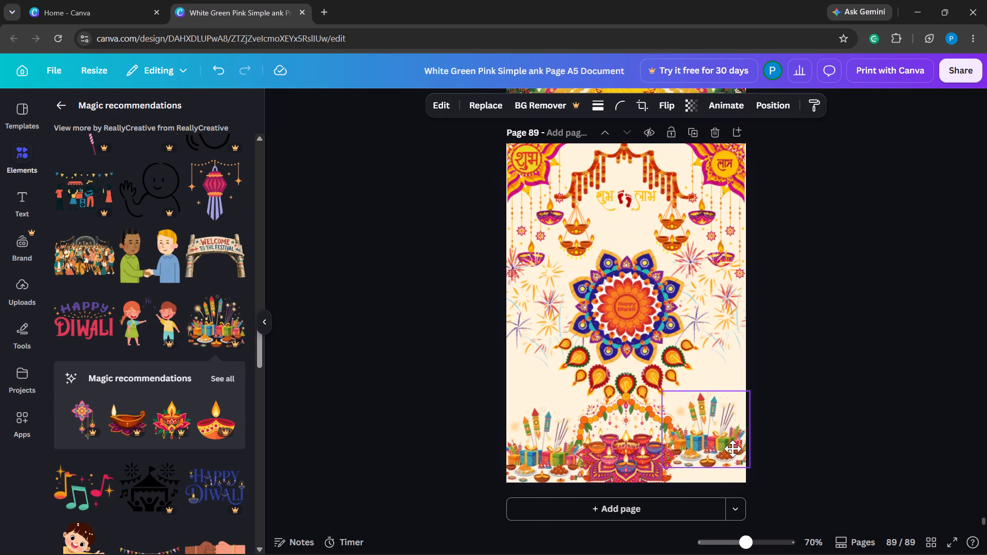
left_click_drag(733, 449, 730, 454)
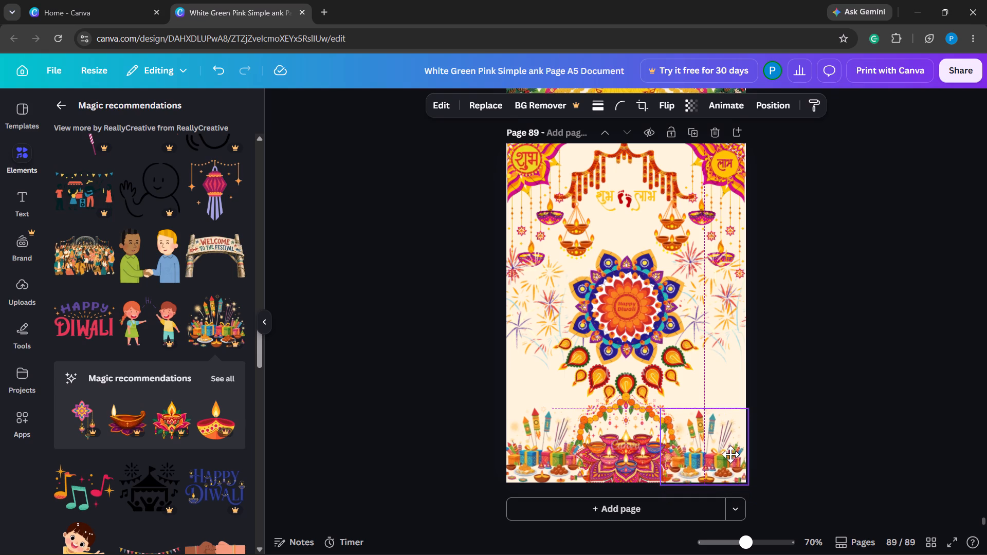
left_click_drag(730, 454, 730, 451)
left_click(823, 431)
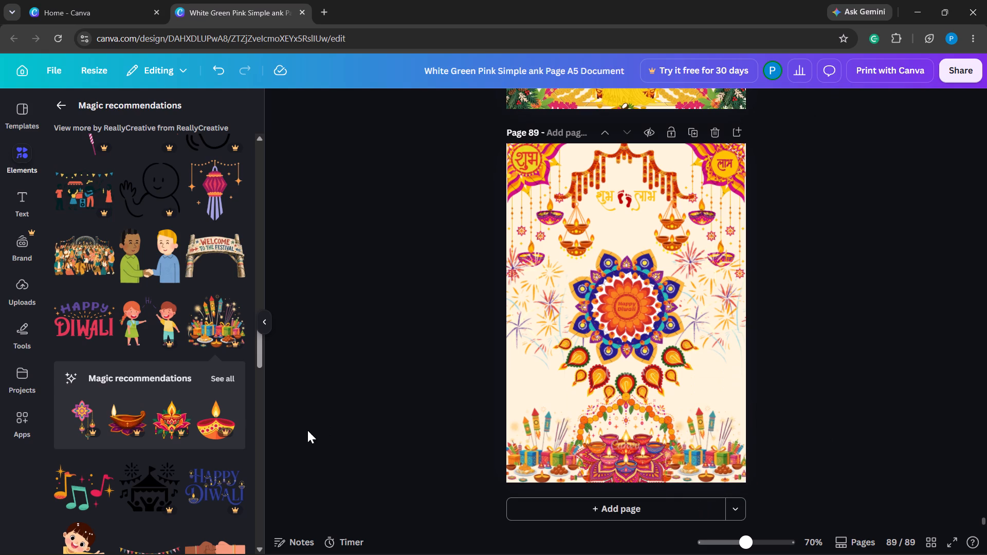
Add the yellow and pink Happy Diwali lettering, tilt it counterclockwise, shrink it to about 4 by 2.9 and place it left of the diya arc.
scroll(218, 439, "down", 2)
scroll(101, 415, "down", 1)
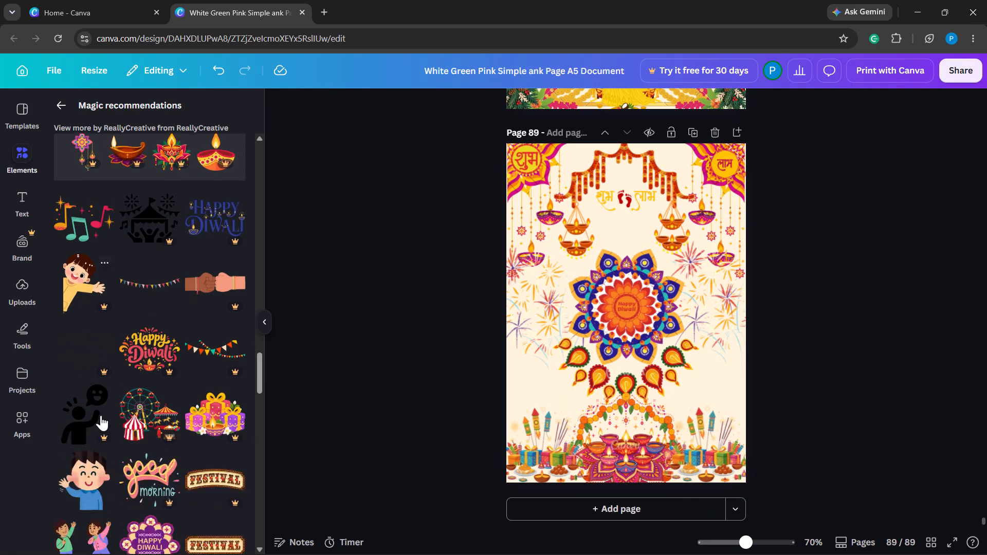
scroll(101, 415, "down", 3)
scroll(101, 415, "up", 1)
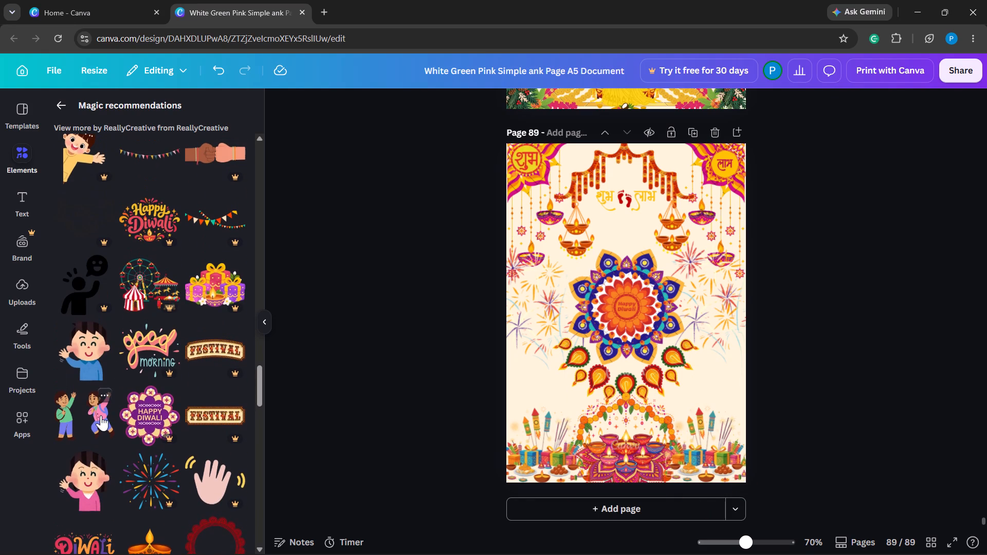
left_click(152, 238)
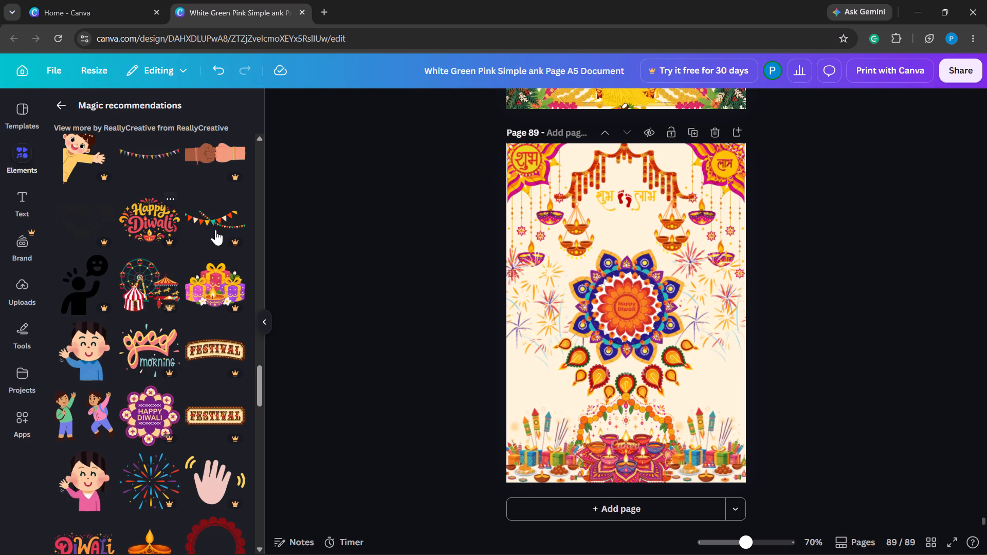
left_click_drag(641, 300, 560, 362)
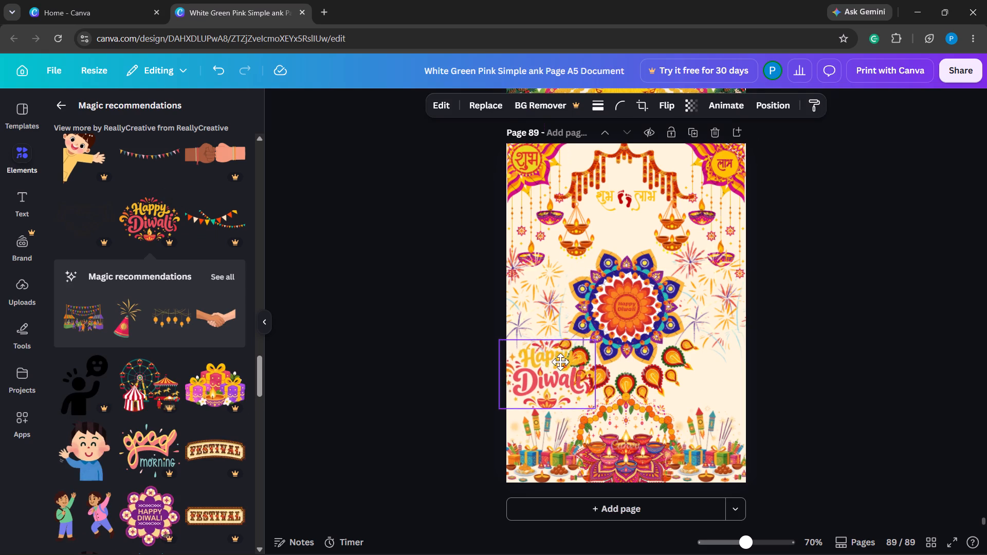
left_click_drag(560, 362, 559, 362)
left_click_drag(542, 441, 562, 448)
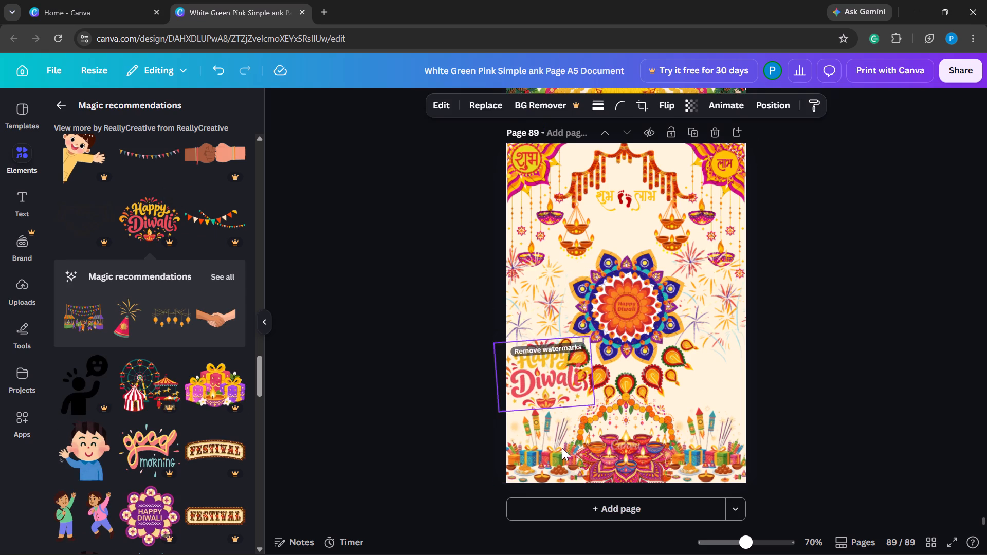
left_click_drag(562, 448, 574, 451)
left_click_drag(575, 326, 569, 370)
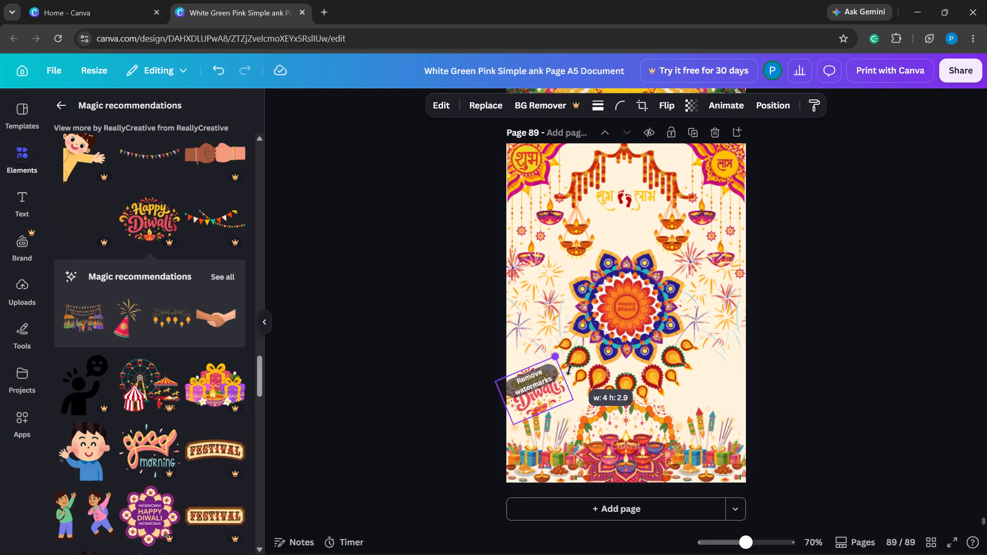
left_click_drag(569, 370, 569, 372)
left_click_drag(544, 397, 547, 378)
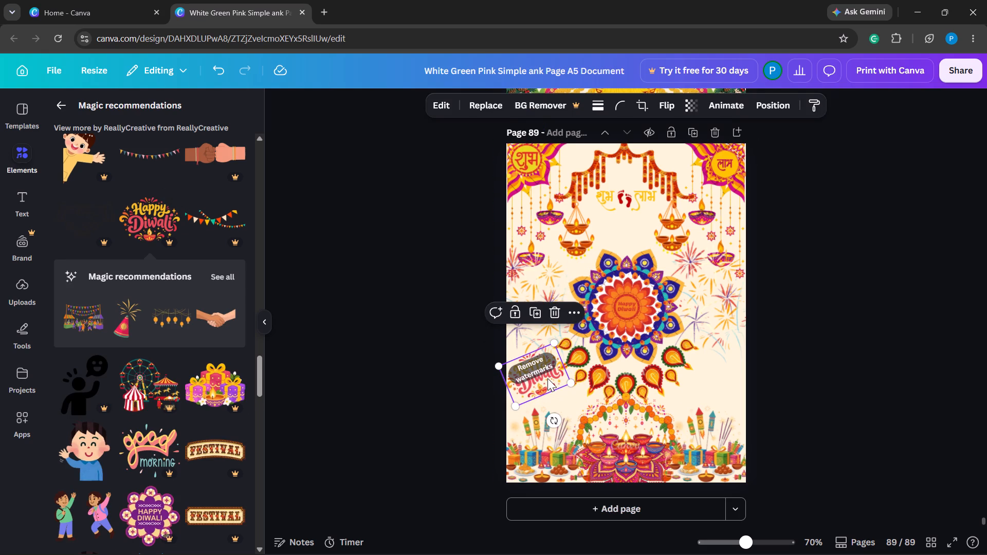
left_click(346, 367)
Add the FESTIVAL sign, shrink it and place it at the page's top edge between the शुभ emblem and the garland.
scroll(114, 475, "down", 1)
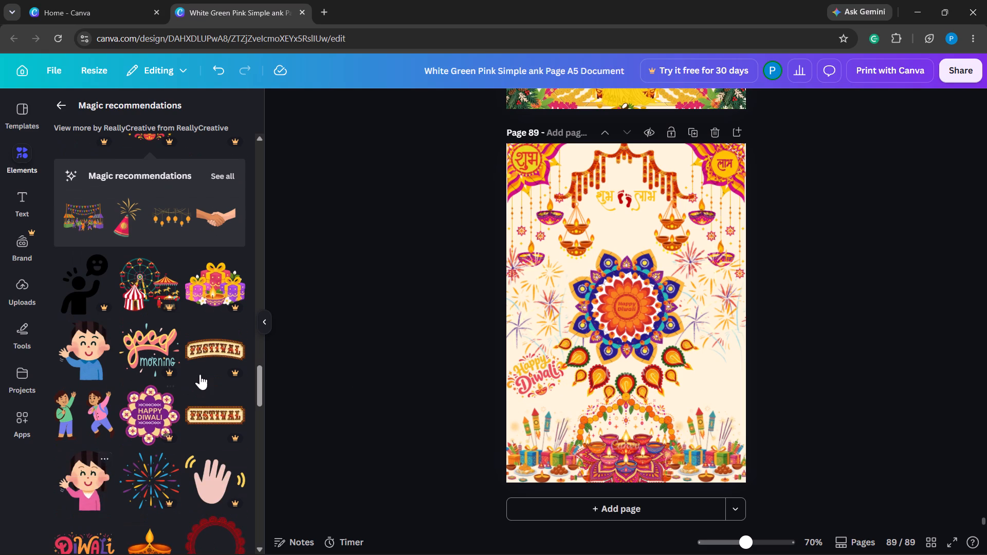
left_click(208, 356)
left_click_drag(636, 320, 635, 160)
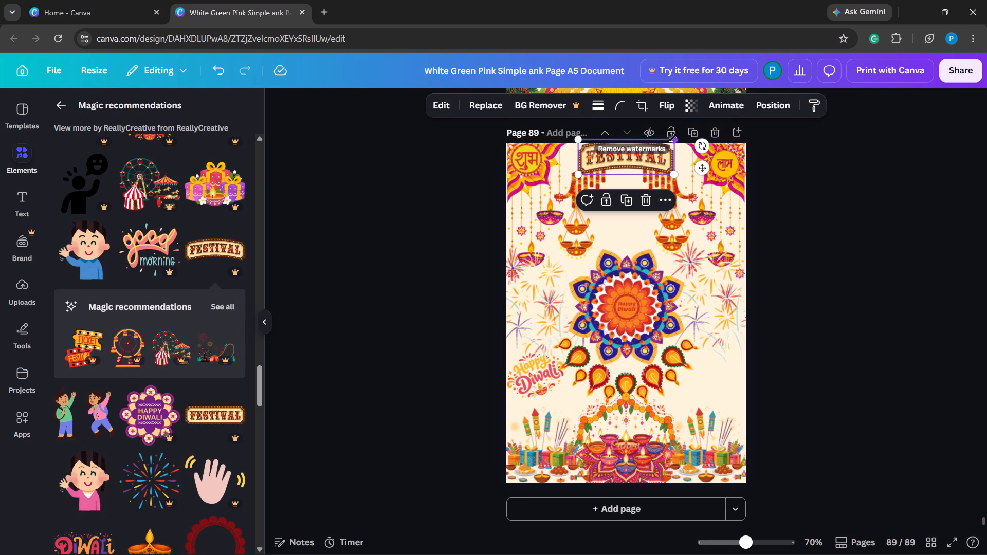
left_click_drag(673, 137, 639, 163)
left_click_drag(611, 163, 583, 155)
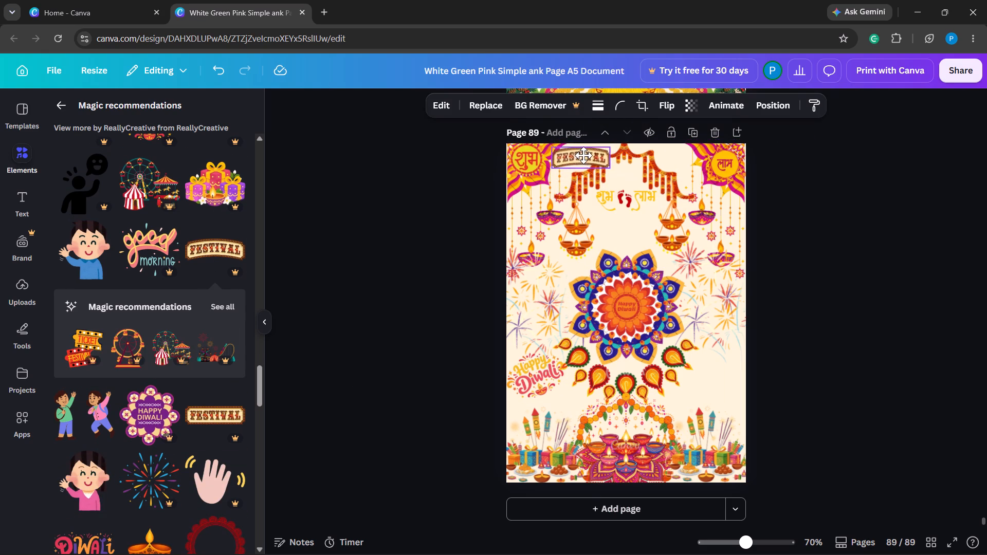
left_click_drag(583, 155, 580, 155)
left_click_drag(825, 251, 156, 425)
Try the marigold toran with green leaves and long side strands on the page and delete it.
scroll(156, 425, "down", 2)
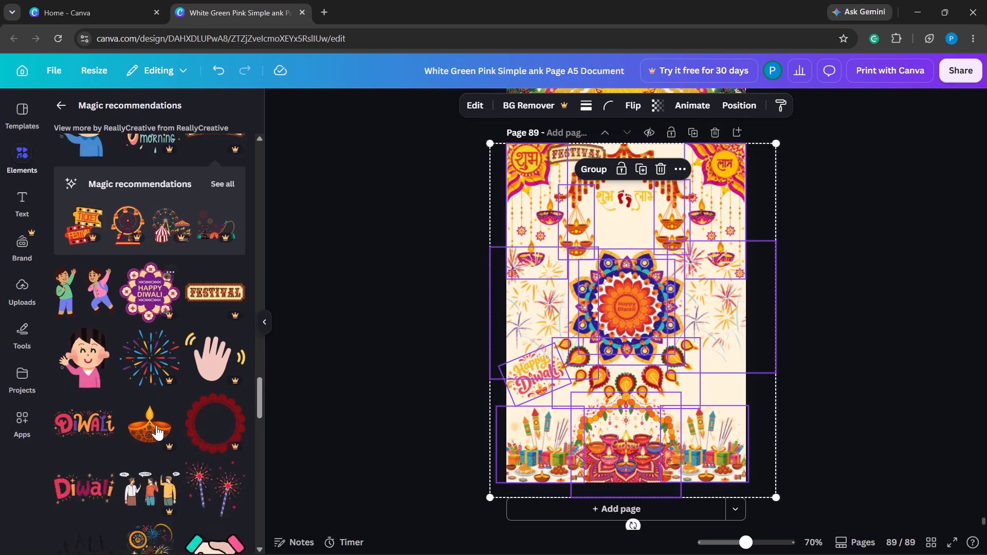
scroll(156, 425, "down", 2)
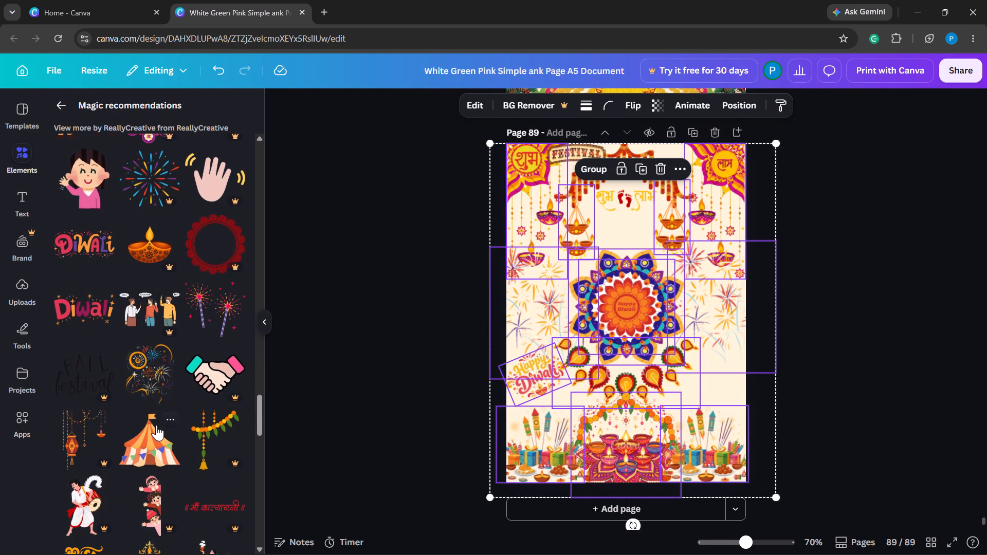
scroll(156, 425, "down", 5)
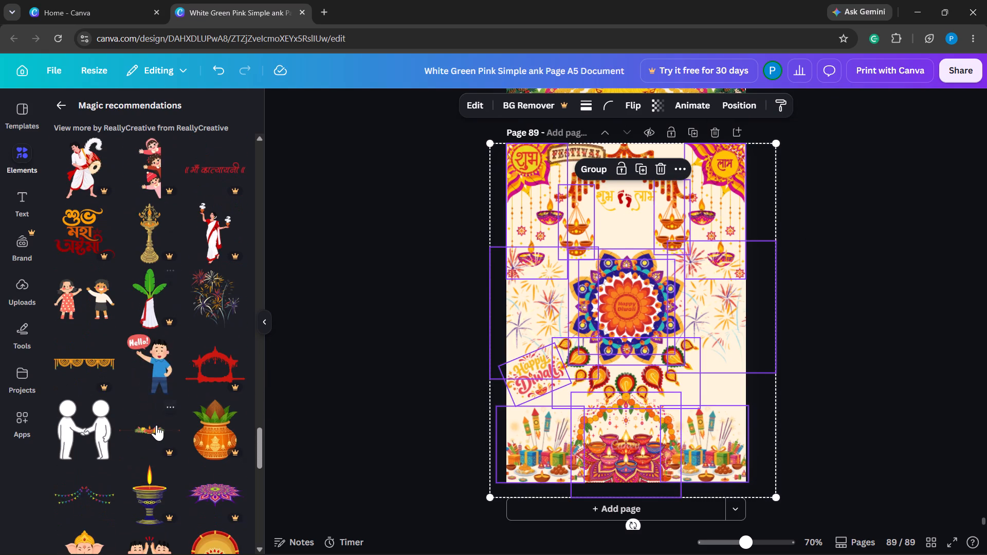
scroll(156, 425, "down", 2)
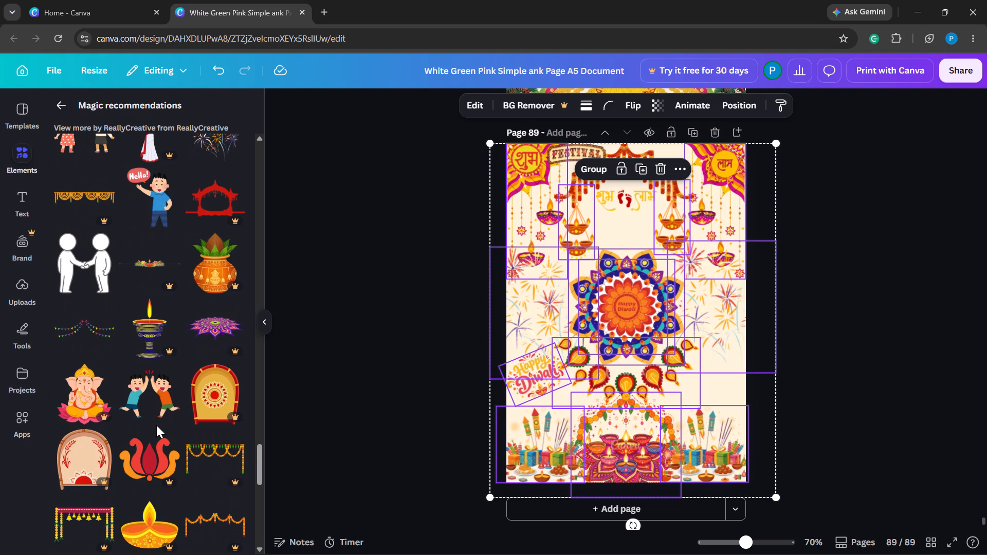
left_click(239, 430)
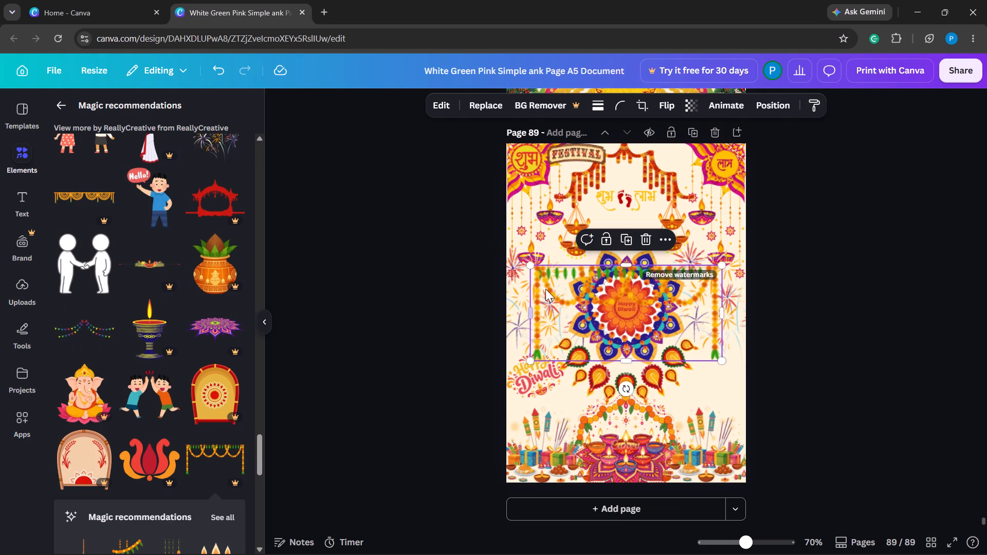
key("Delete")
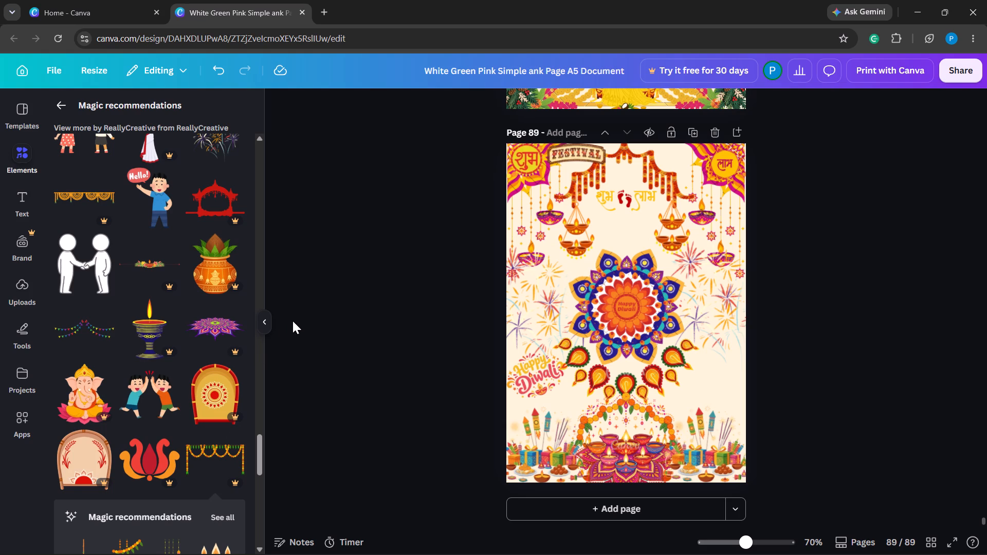
Add the red and gold arched panel with the sun motif, shrink it and place it right of the diya arc, opposite the Happy Diwali lettering.
left_click(201, 393)
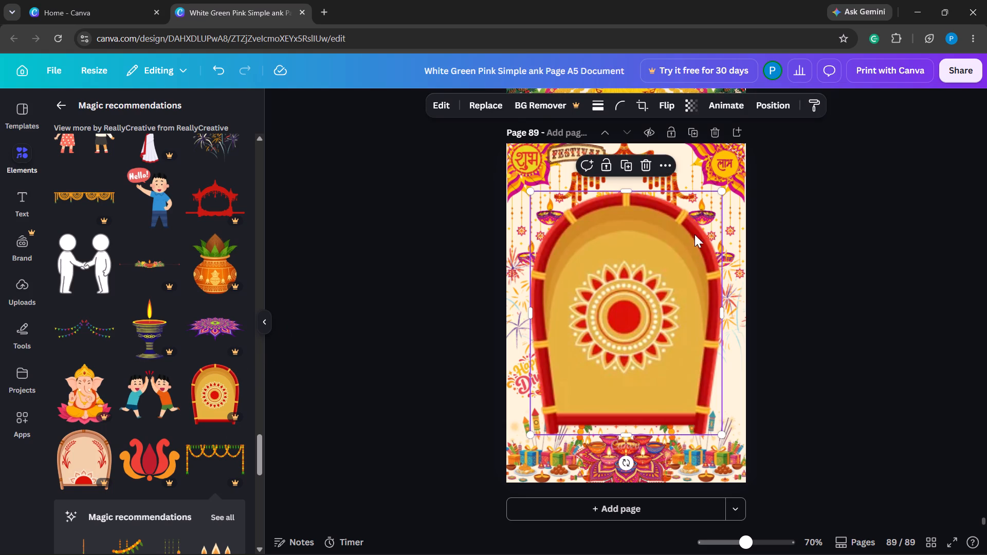
left_click_drag(723, 192, 673, 263)
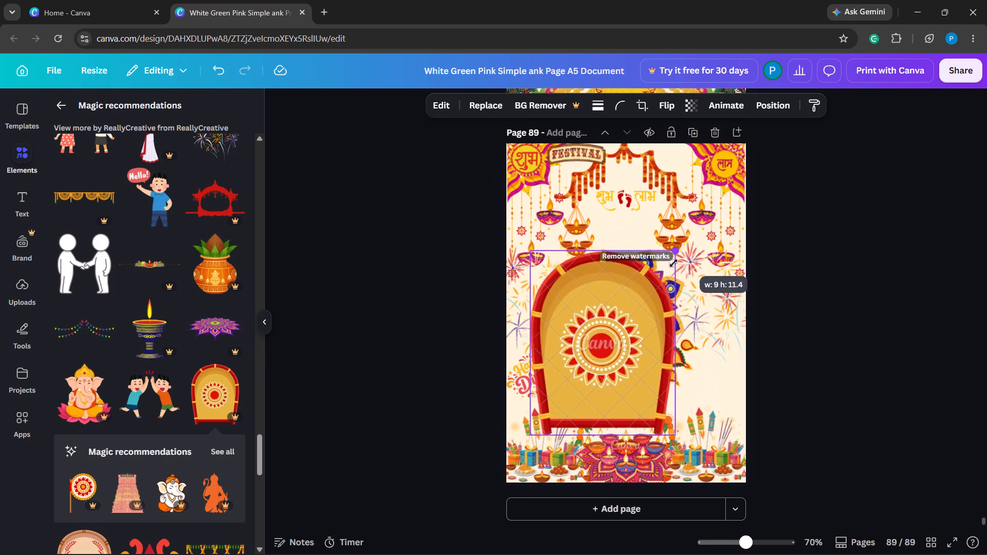
left_click_drag(673, 263, 572, 376)
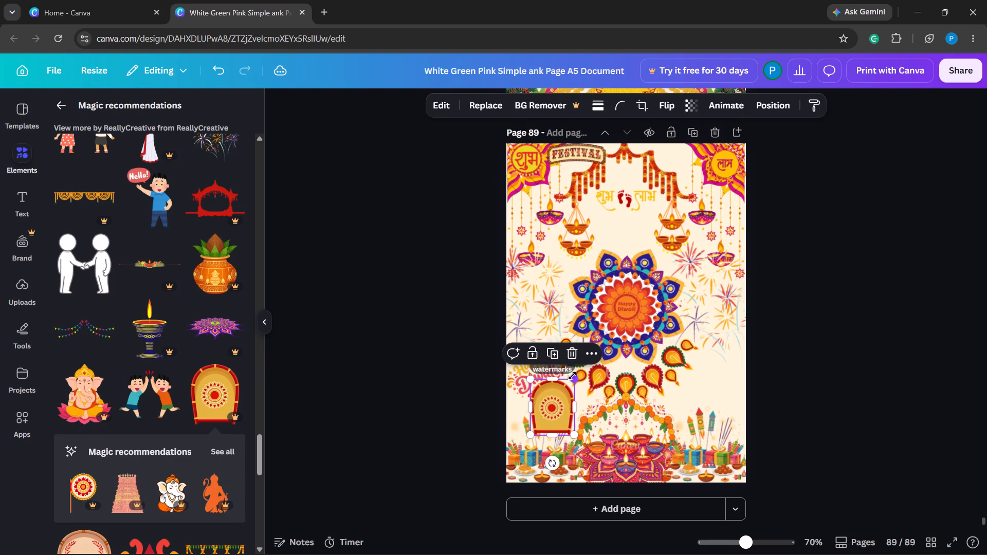
left_click_drag(541, 401, 707, 371)
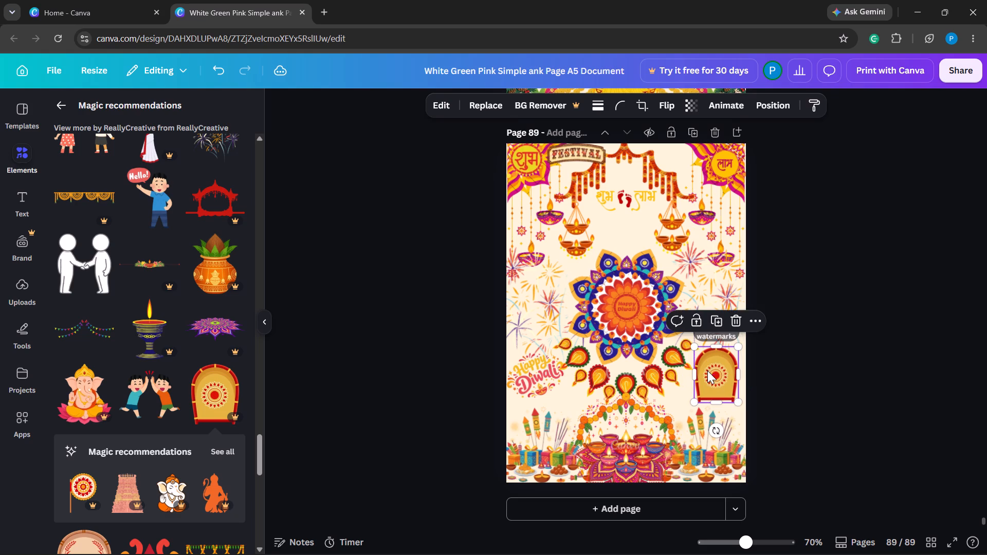
left_click(755, 365)
Open the full set of recommendations related to the arched panel and browse it for more festive ornaments.
scroll(167, 365, "down", 1)
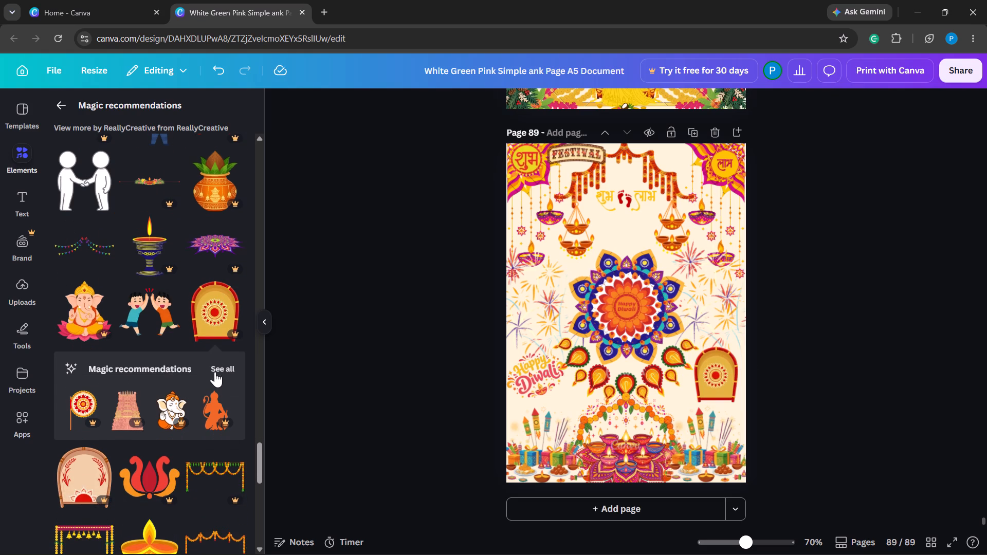
left_click(215, 372)
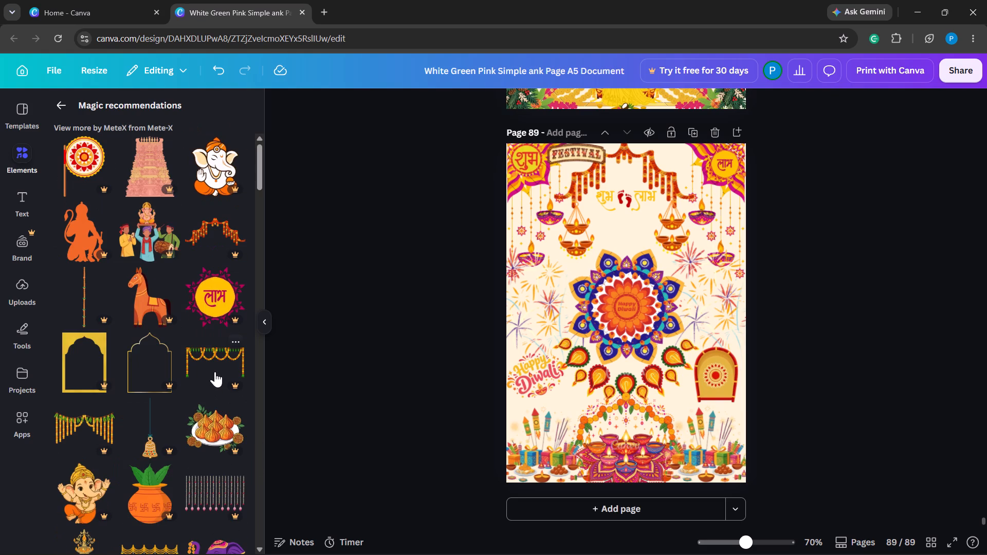
scroll(215, 372, "down", 1)
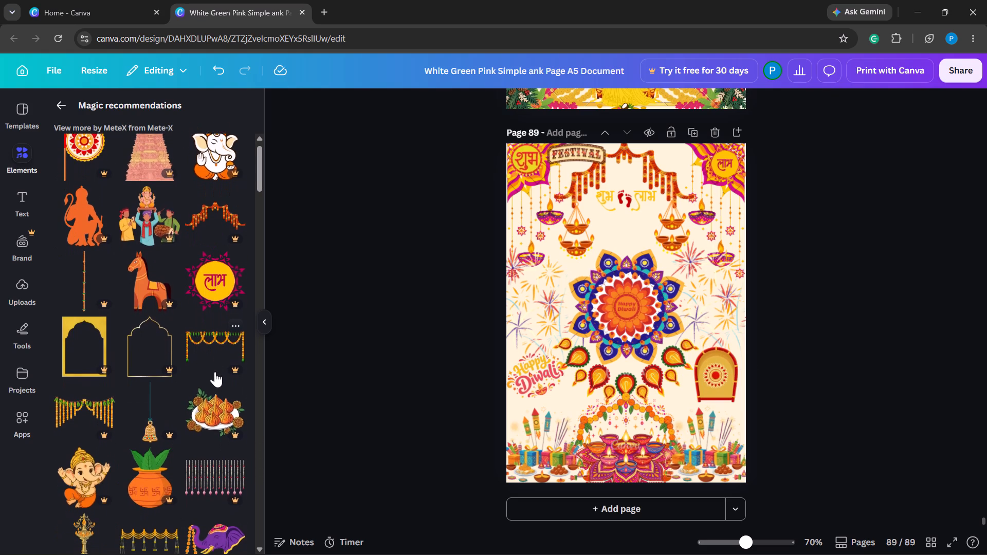
scroll(215, 372, "down", 4)
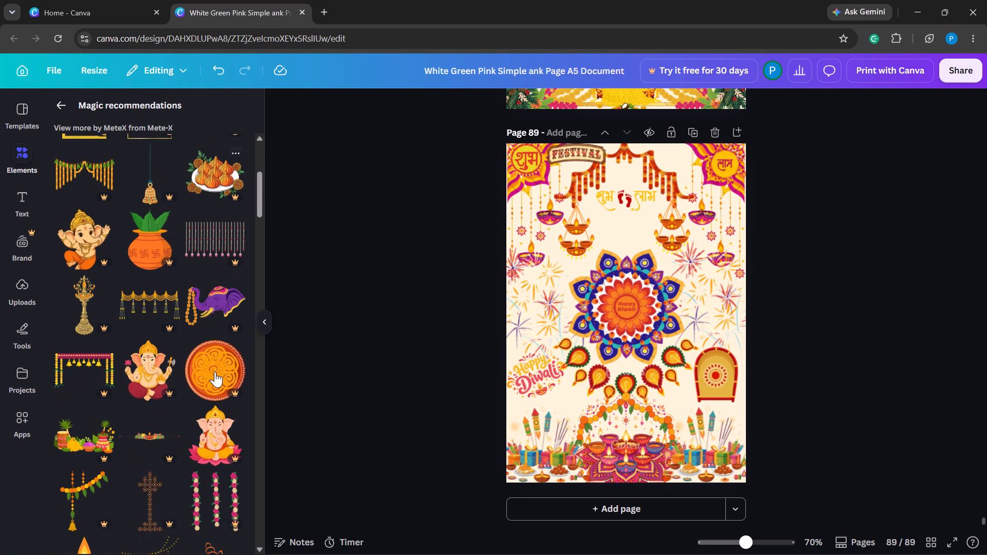
scroll(215, 372, "down", 2)
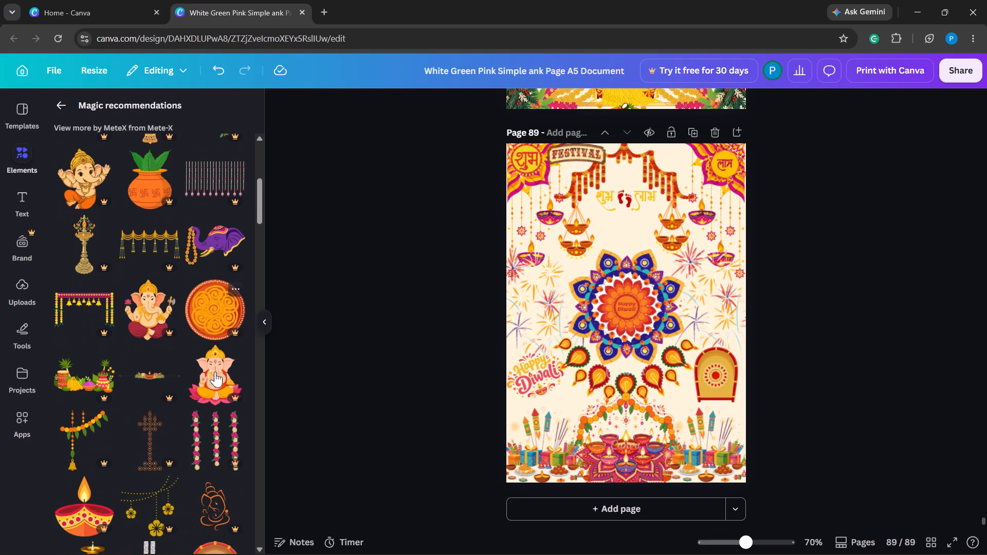
scroll(215, 372, "down", 1)
scroll(182, 308, "down", 1)
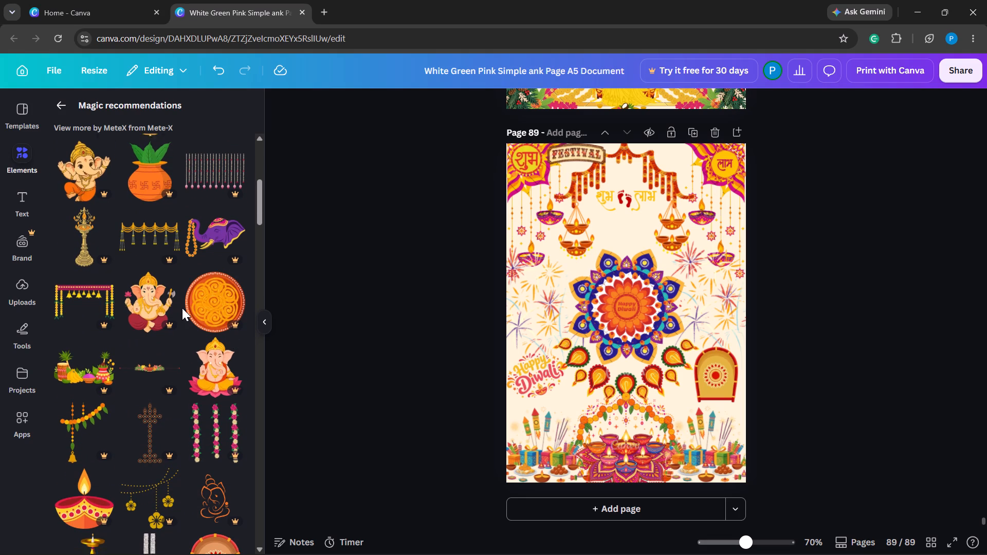
scroll(182, 308, "down", 3)
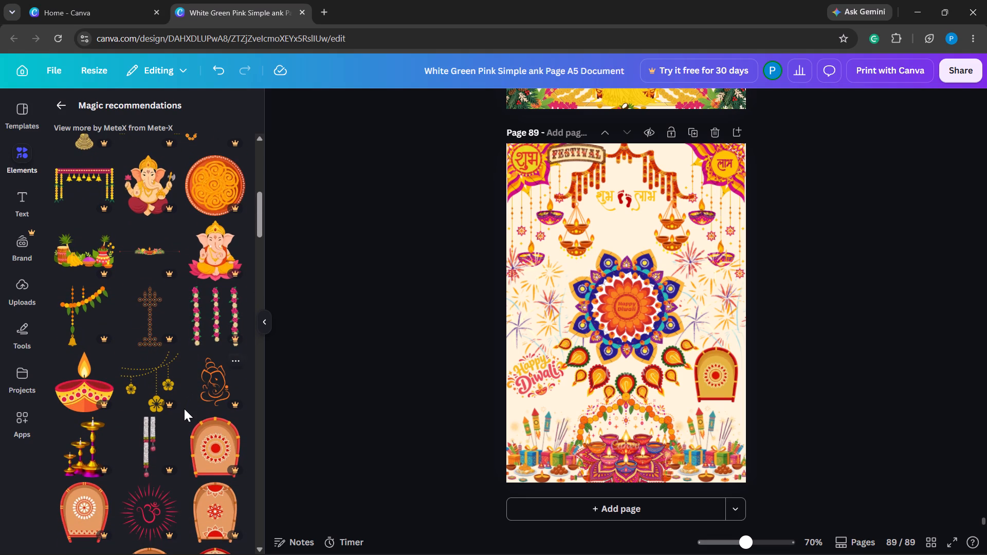
scroll(184, 409, "down", 1)
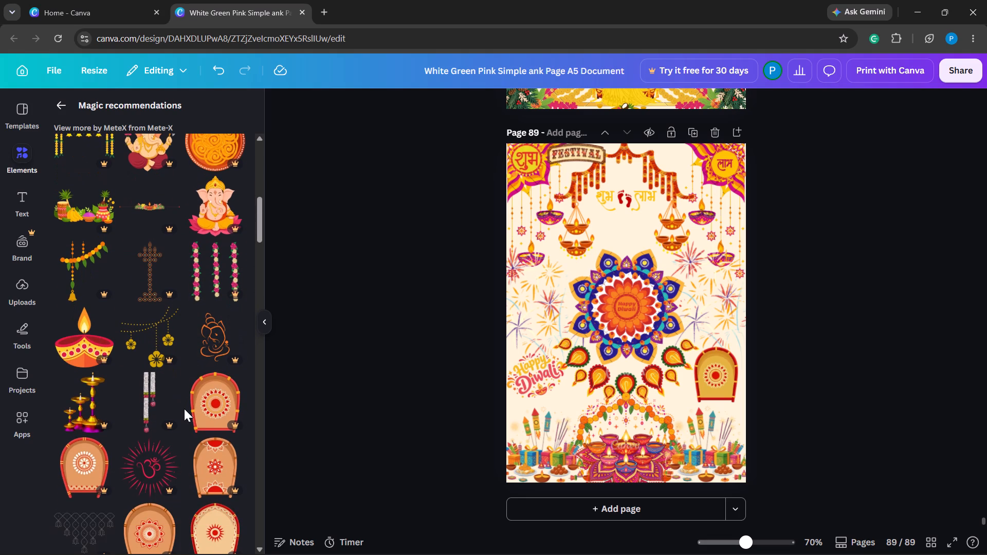
scroll(184, 409, "down", 1)
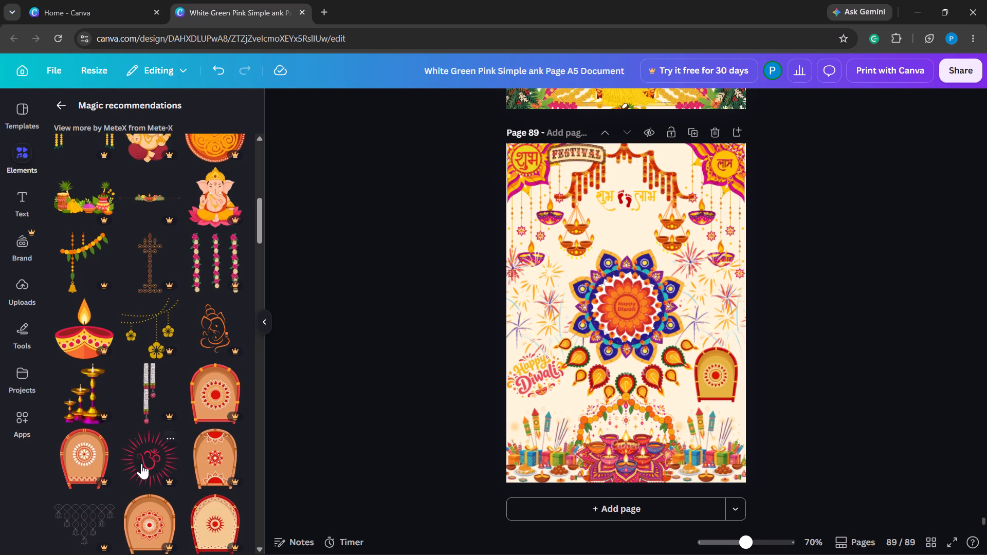
Add the red Om symbol with radiating rays, shrink it and centre it inside the garland above the शुभ लाभ lettering.
left_click(141, 464)
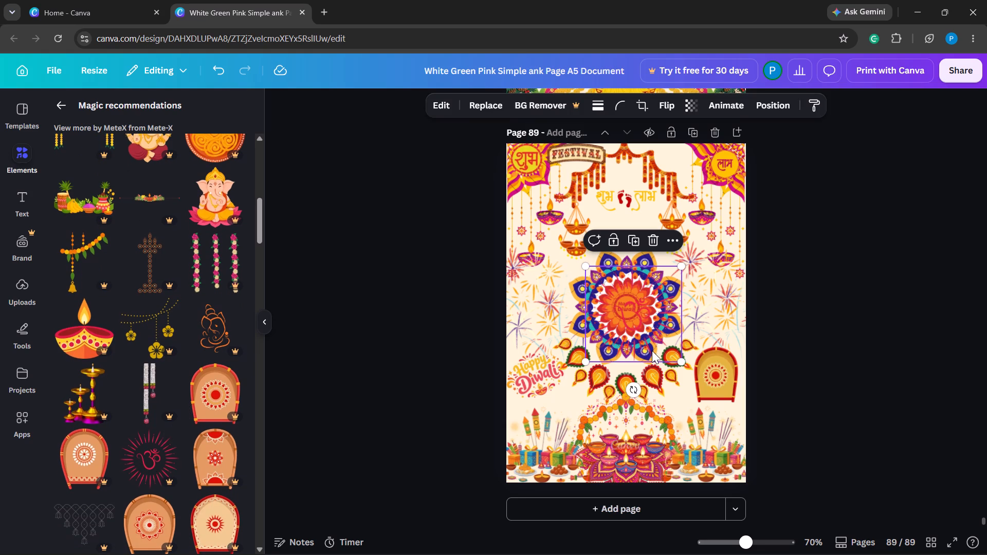
left_click_drag(655, 288, 657, 195)
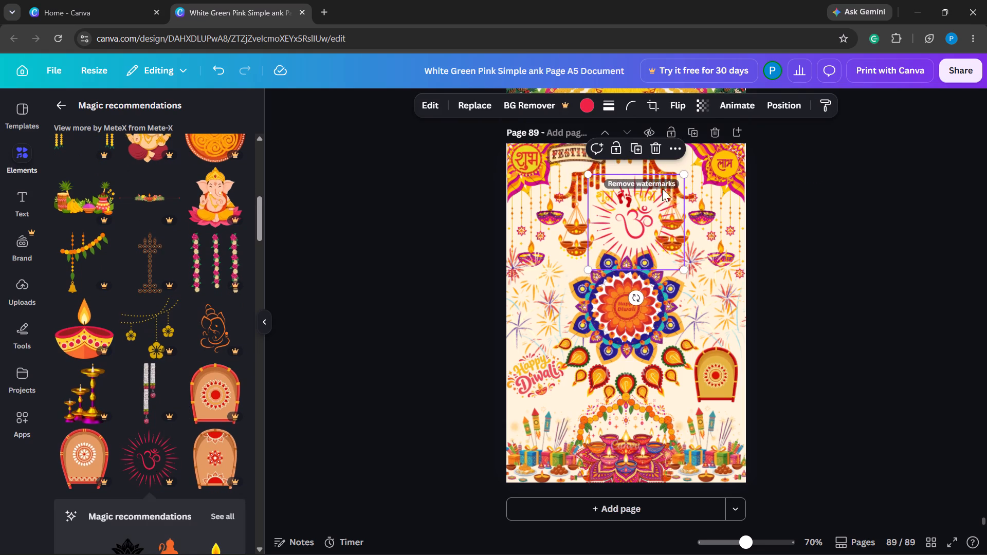
left_click_drag(685, 171, 663, 214)
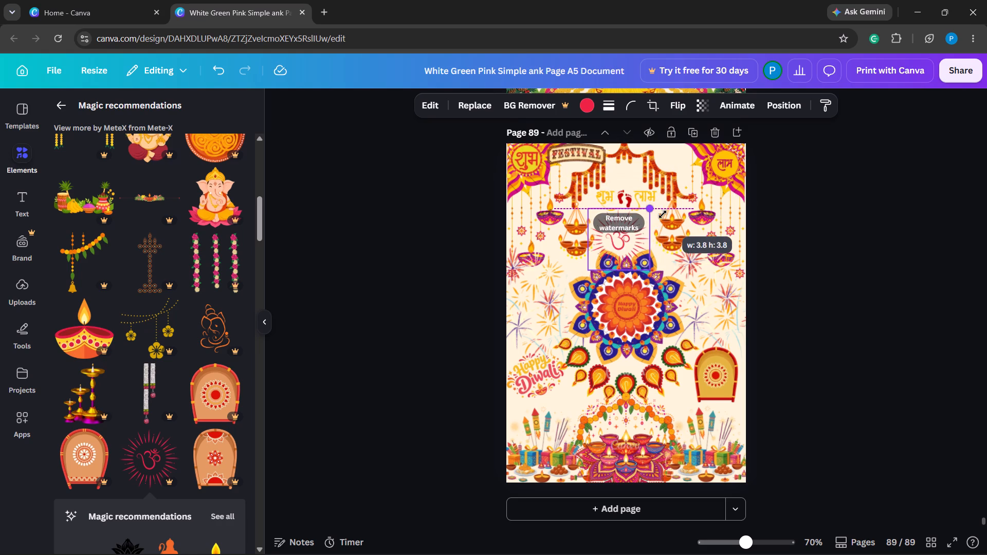
left_click_drag(663, 214, 645, 238)
left_click_drag(617, 246, 639, 172)
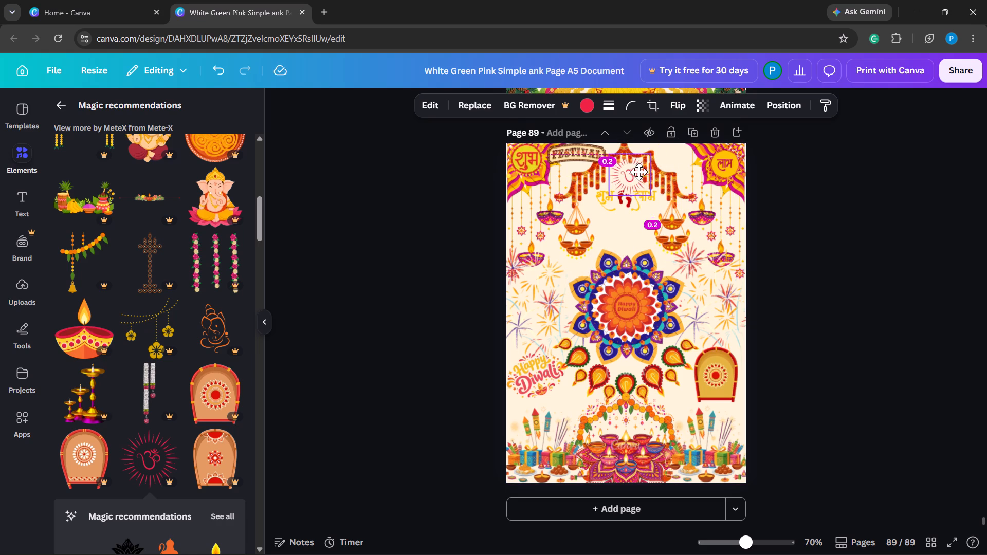
left_click_drag(639, 172, 635, 171)
left_click(830, 233)
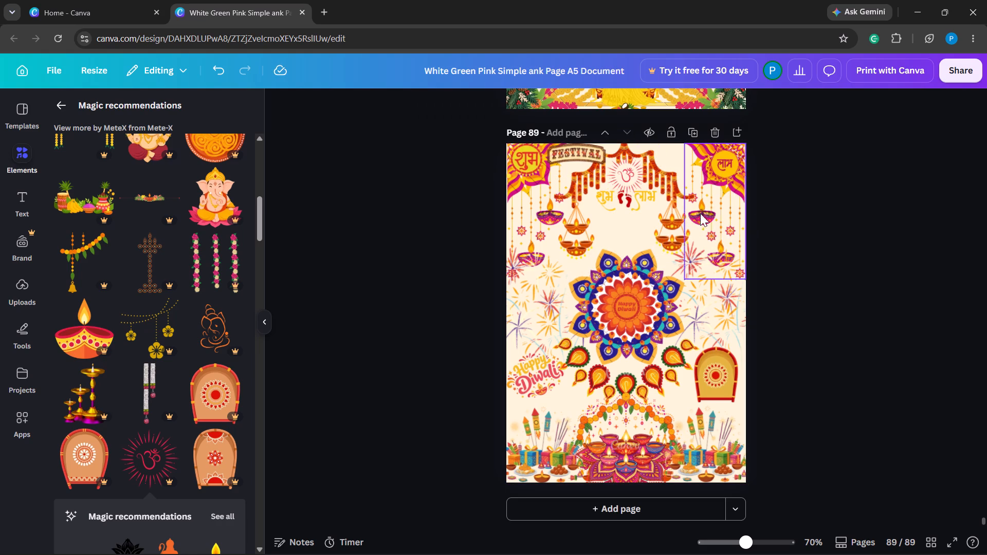
Move the शुभ लाभ lettering with red footprints slightly down, clear of the Om symbol.
left_click(649, 210)
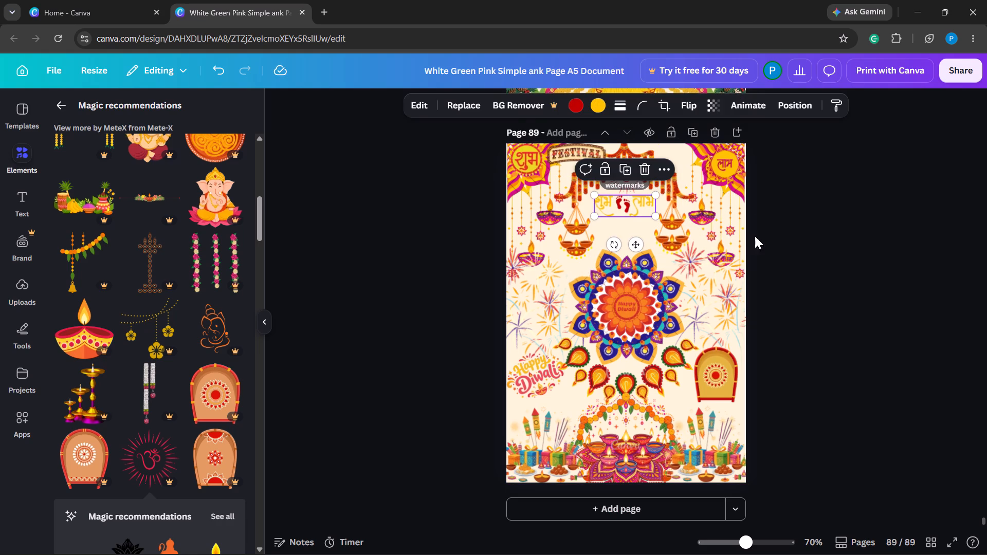
left_click(806, 272)
Add the red swastika flanked by double vertical bars, shrink it and centre it between the शुभ लाभ lettering and the mandala.
scroll(175, 393, "down", 2)
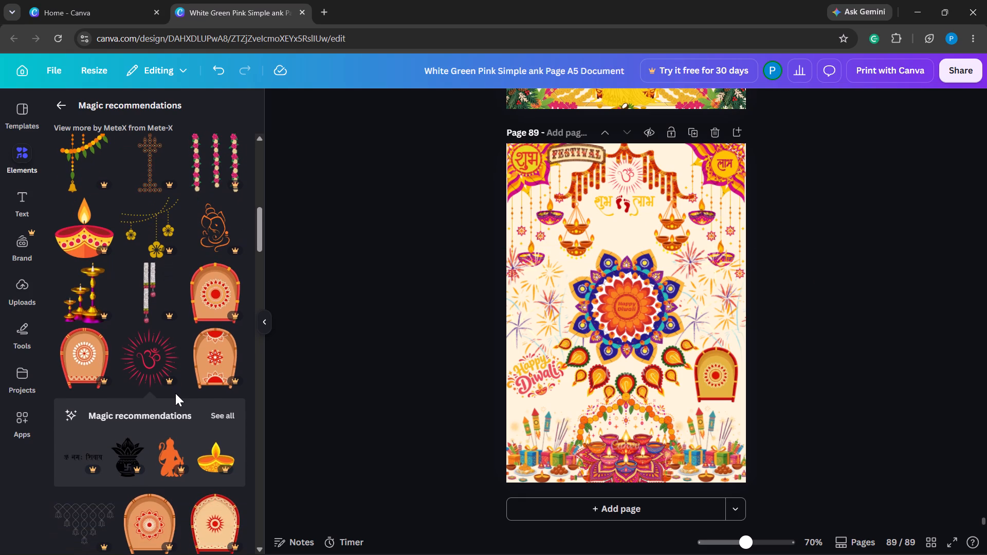
scroll(175, 393, "down", 3)
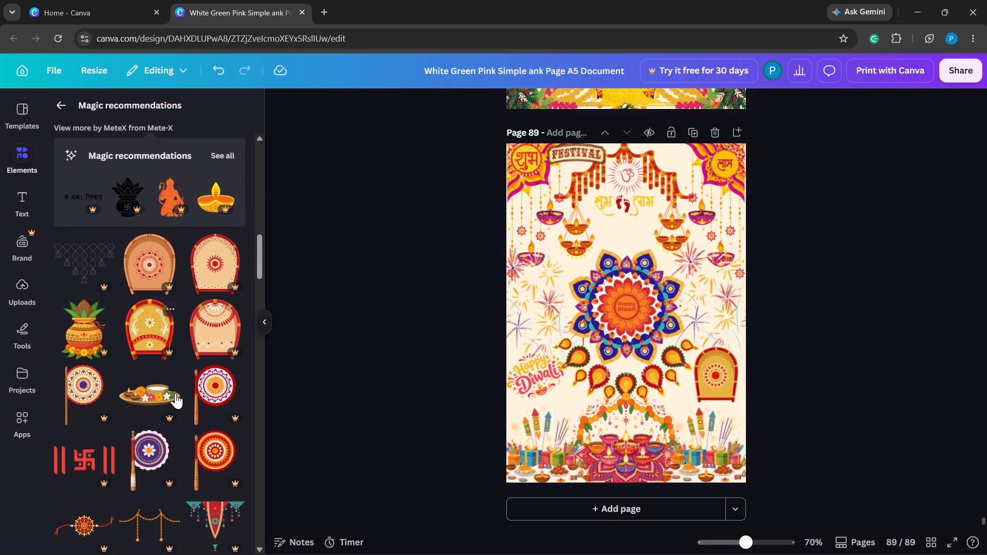
scroll(89, 421, "down", 1)
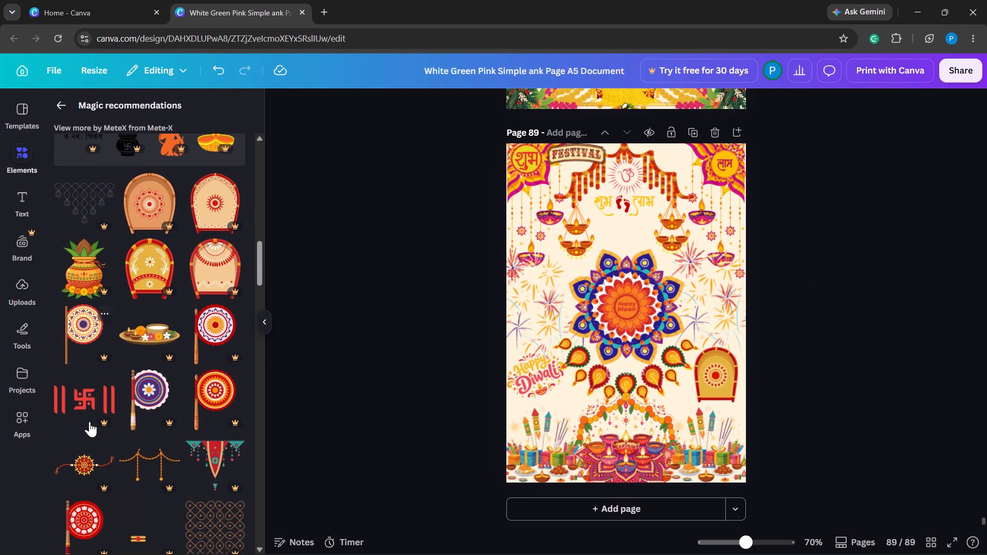
scroll(89, 421, "down", 1)
left_click(79, 399)
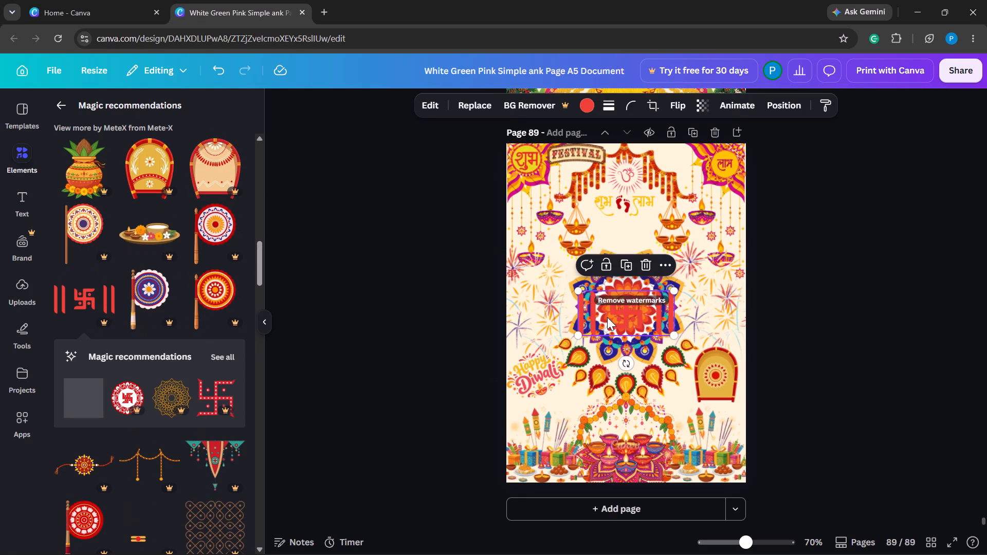
left_click_drag(607, 317, 611, 231)
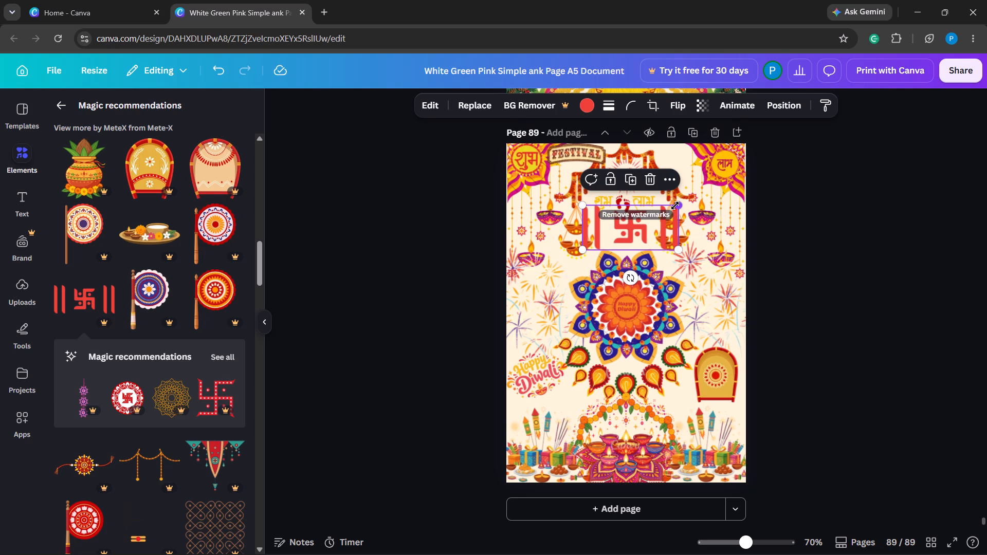
left_click_drag(675, 206, 632, 244)
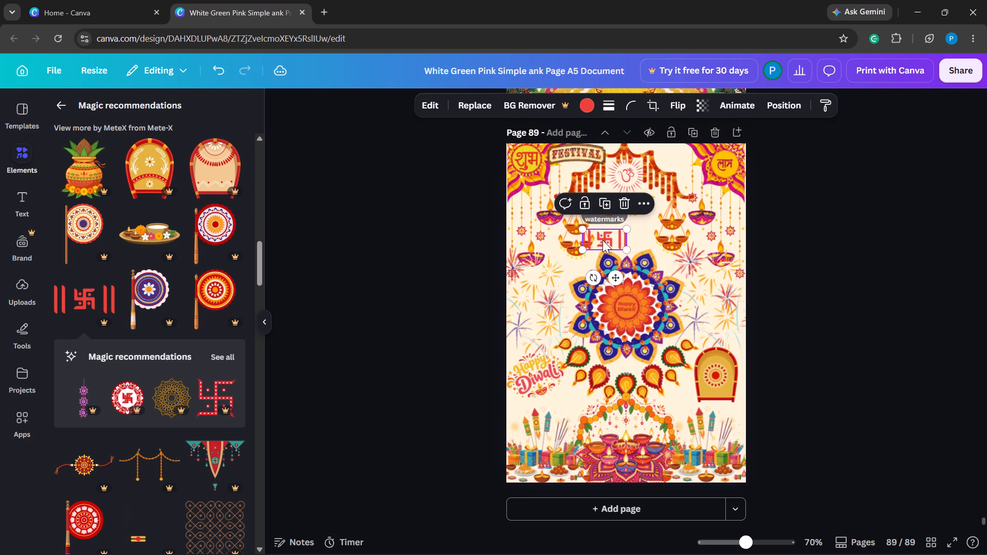
left_click_drag(600, 239, 623, 228)
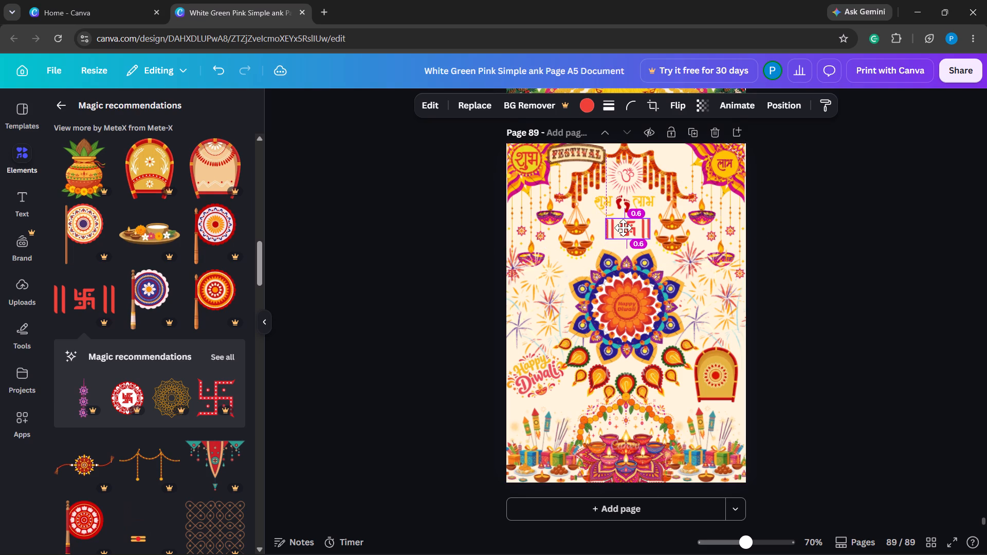
left_click_drag(623, 228, 621, 228)
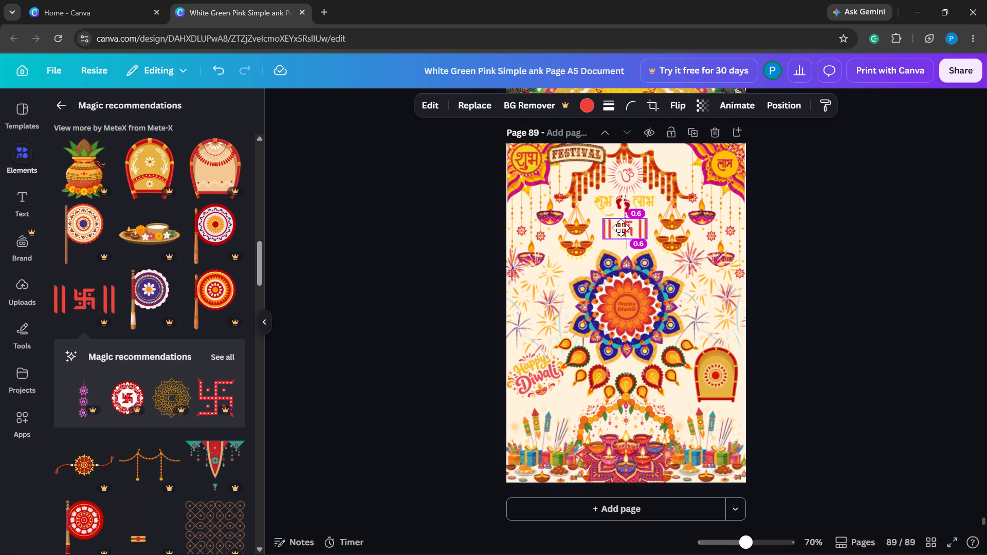
left_click_drag(621, 228, 622, 228)
left_click(852, 318)
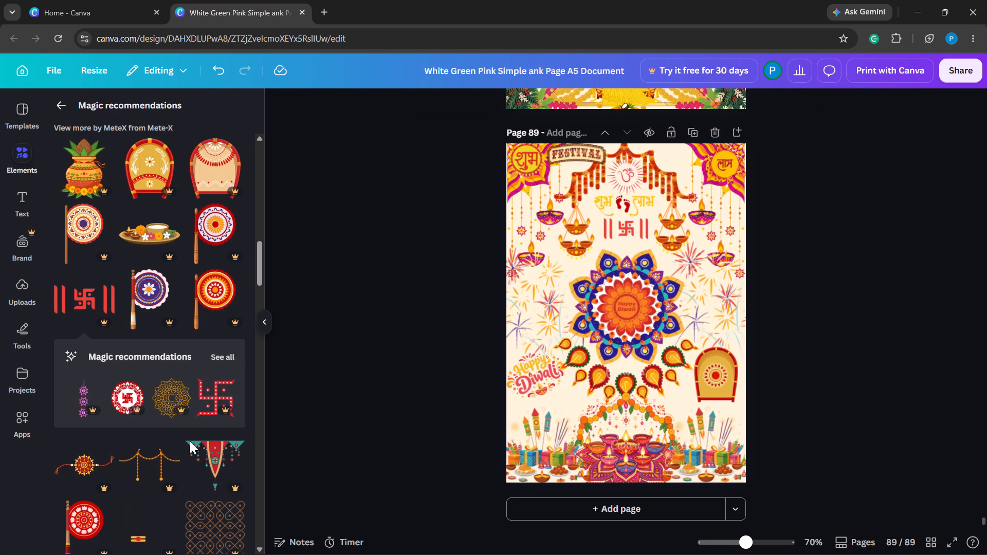
Add the red swastika with white dots from the related recommendations and shrink it to a small ornament.
scroll(159, 447, "down", 1)
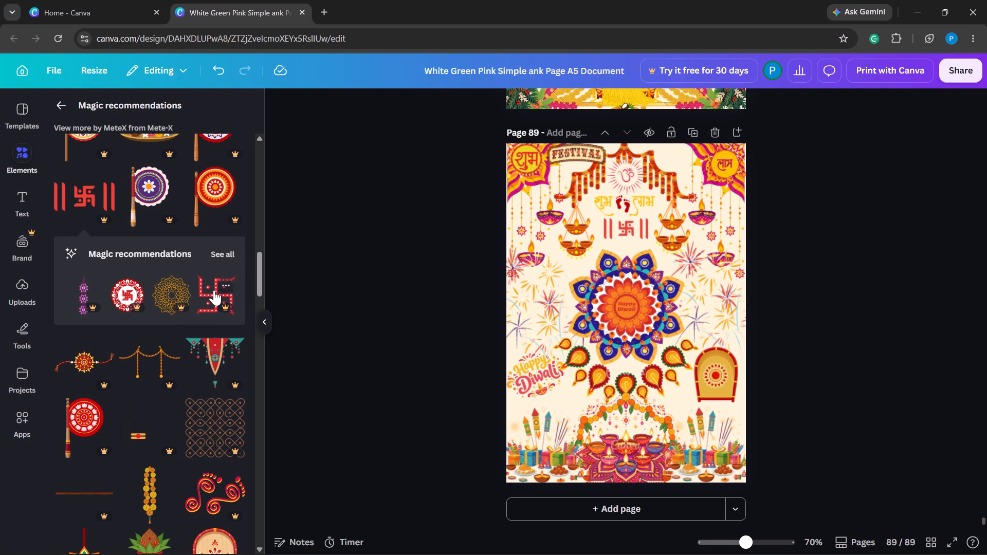
left_click(214, 290)
left_click_drag(684, 264, 622, 343)
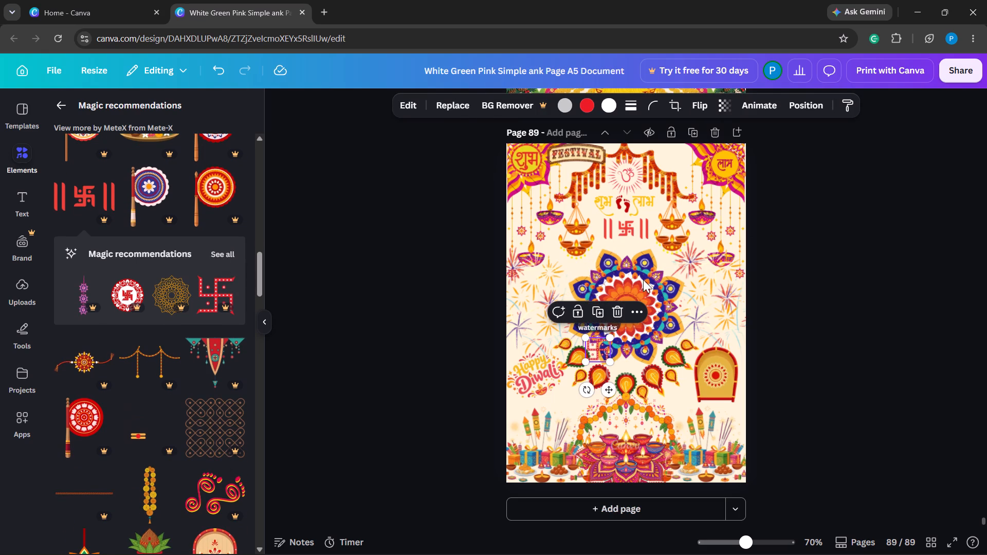